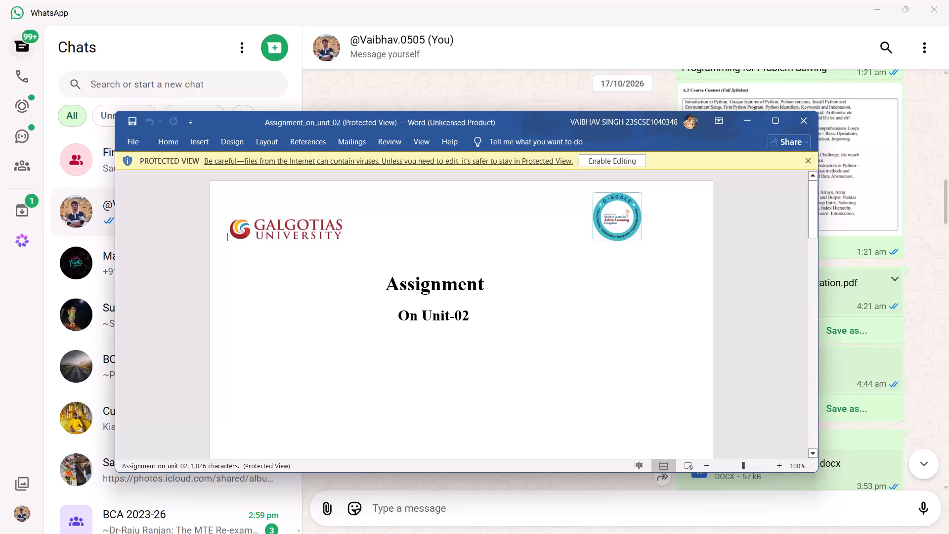
Read through the Unit-02 assignment from its cover page to Question_05, dismissing the Microsoft school account window along the way.
{"action": "scroll", "coordinate": [597, 396], "scroll_direction": "down", "scroll_amount": 4}
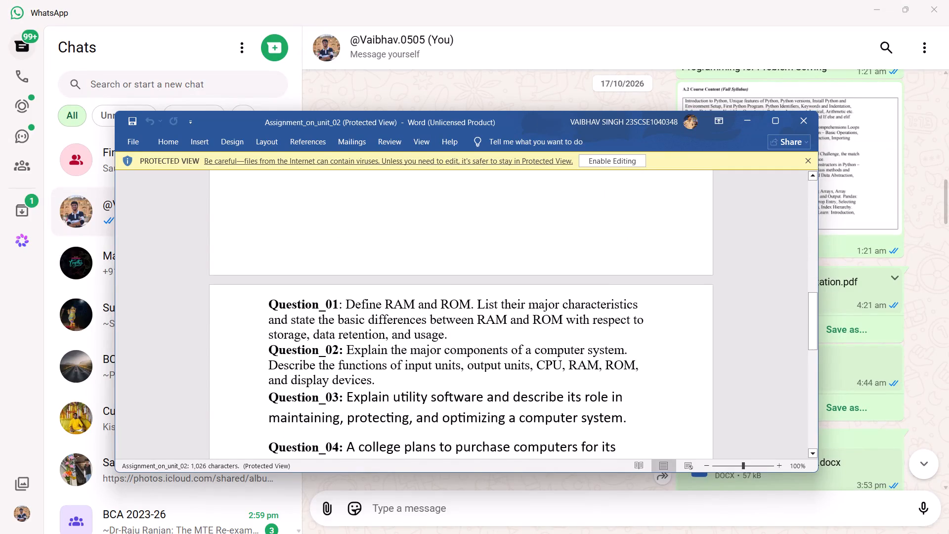
{"action": "scroll", "coordinate": [597, 396], "scroll_direction": "down", "scroll_amount": 1}
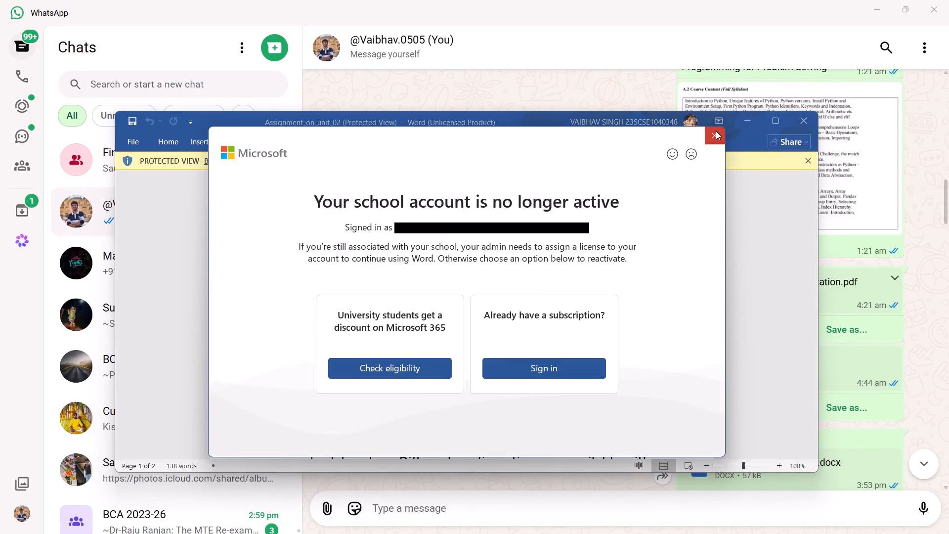
{"action": "left_click", "coordinate": [716, 131]}
{"action": "scroll", "coordinate": [562, 341], "scroll_direction": "down", "scroll_amount": 1}
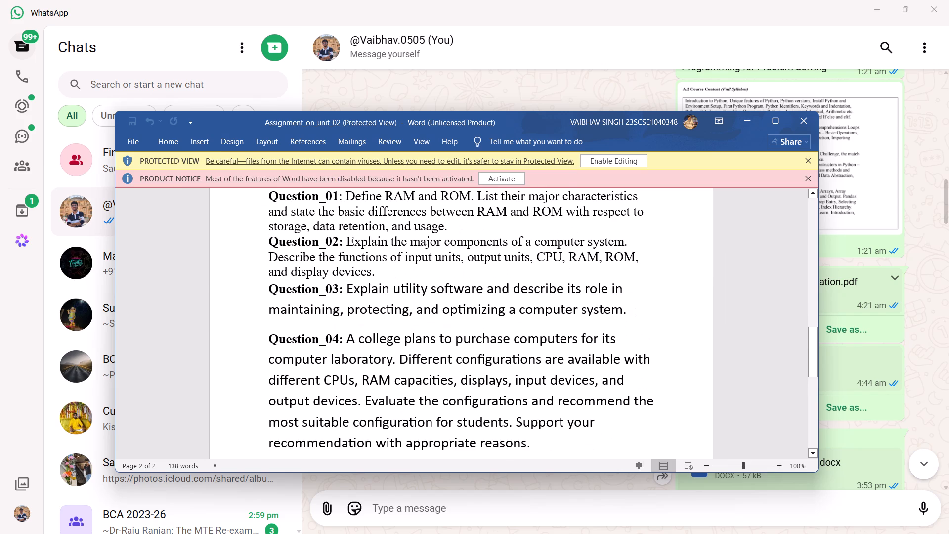
{"action": "scroll", "coordinate": [562, 341], "scroll_direction": "up", "scroll_amount": 8}
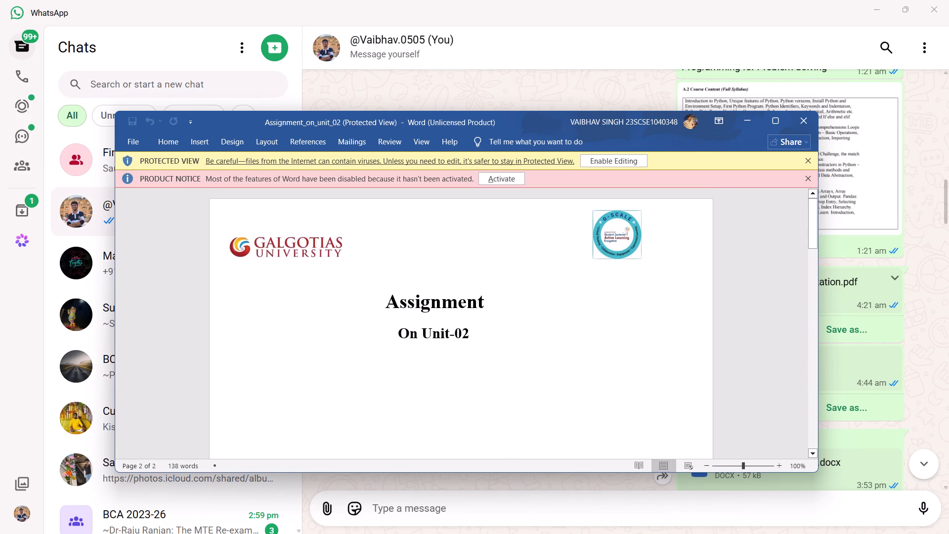
{"action": "scroll", "coordinate": [562, 341], "scroll_direction": "down", "scroll_amount": 14}
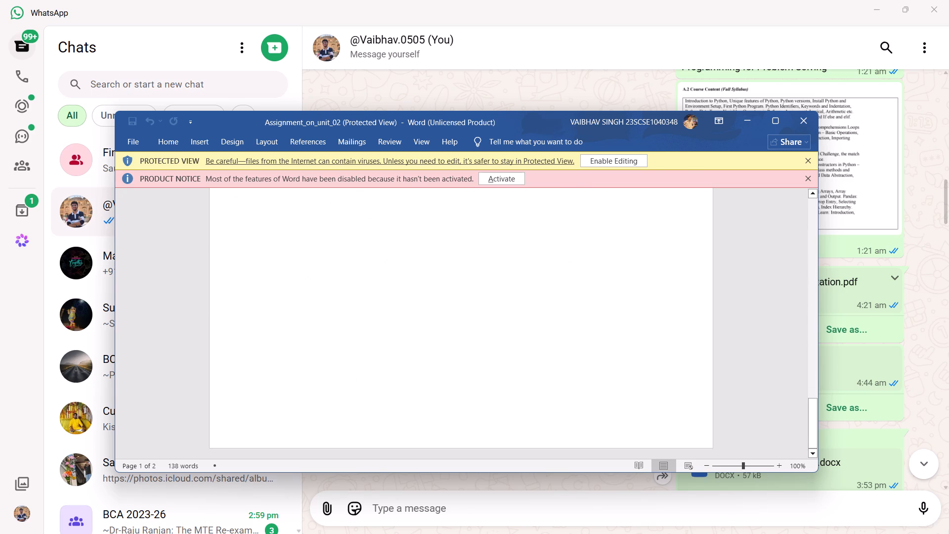
{"action": "scroll", "coordinate": [562, 341], "scroll_direction": "up", "scroll_amount": 4}
{"action": "scroll", "coordinate": [562, 341], "scroll_direction": "down", "scroll_amount": 2}
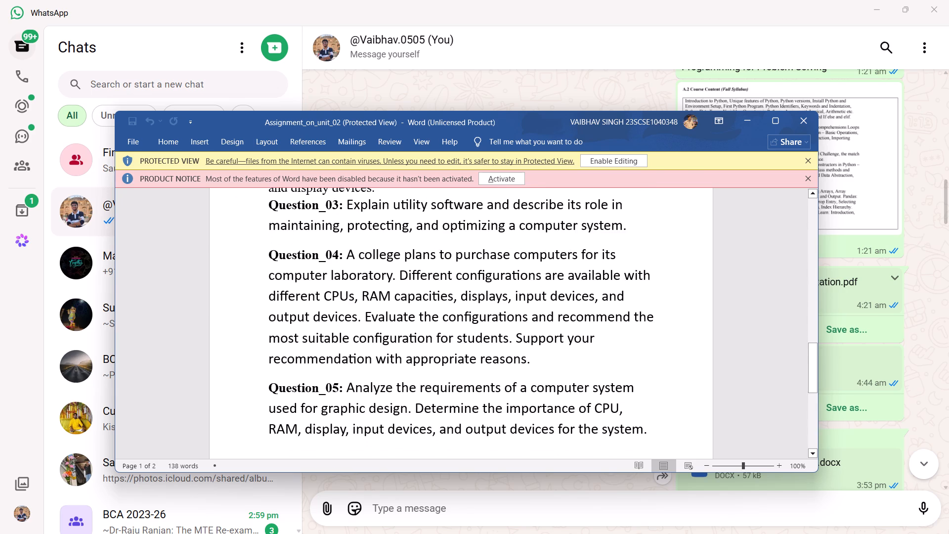
{"action": "scroll", "coordinate": [562, 341], "scroll_direction": "down", "scroll_amount": 1}
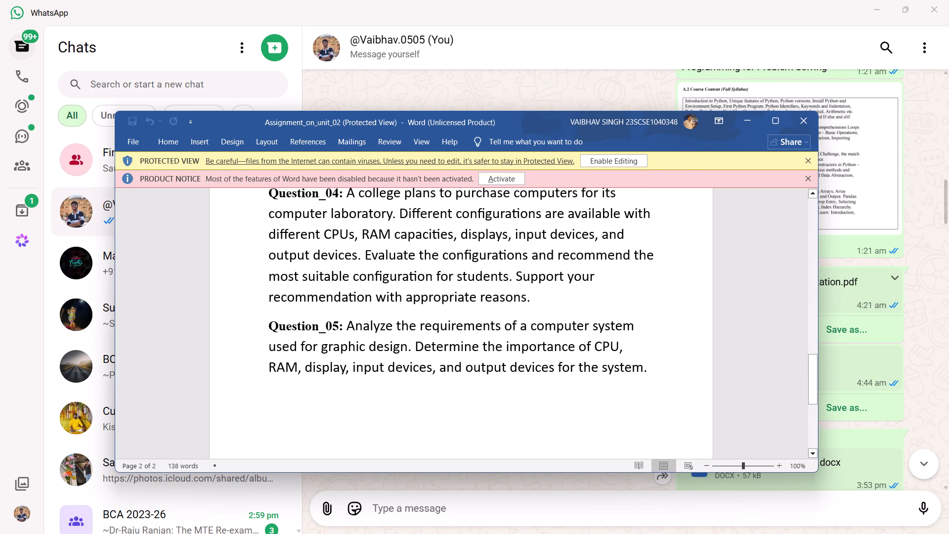
{"action": "scroll", "coordinate": [612, 294], "scroll_direction": "up", "scroll_amount": 1}
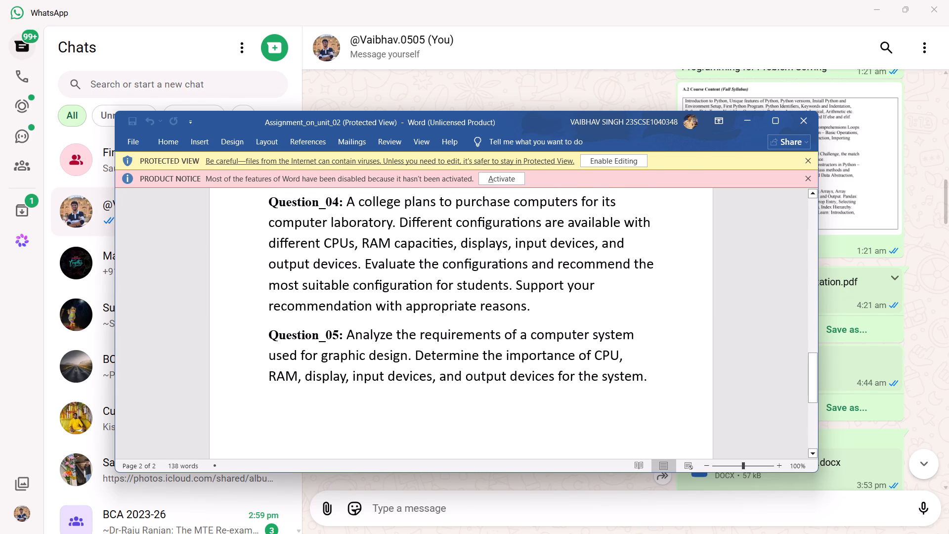
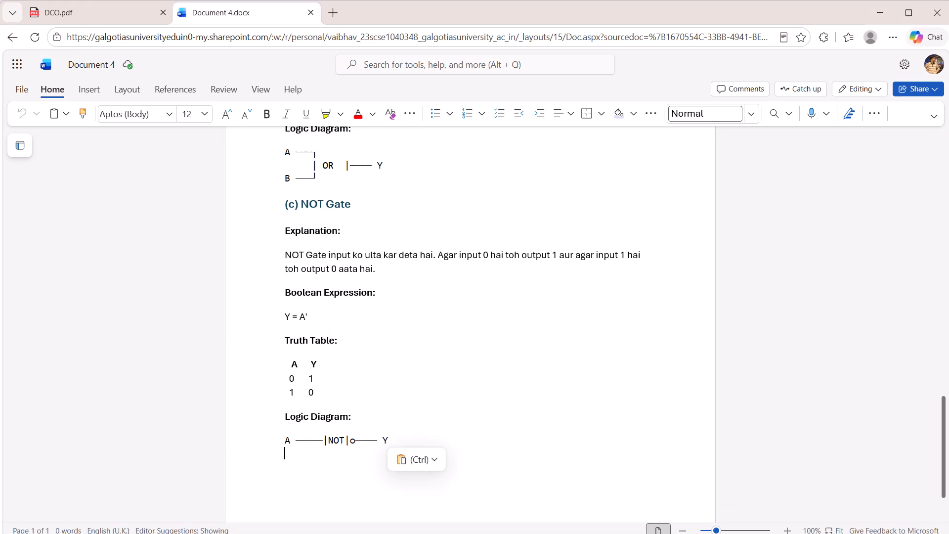
{"action": "scroll", "coordinate": [473, 343], "scroll_direction": "up", "scroll_amount": 2}
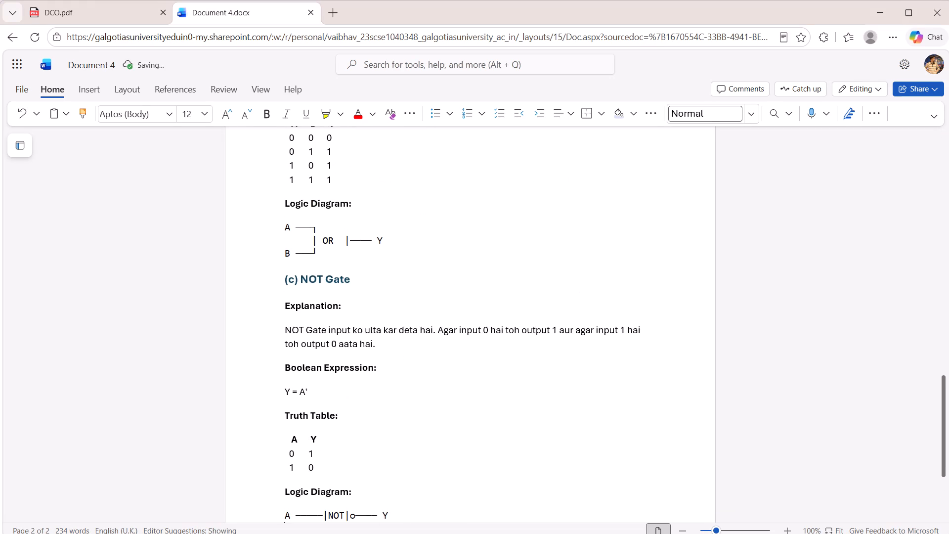
{"action": "scroll", "coordinate": [473, 343], "scroll_direction": "up", "scroll_amount": 1}
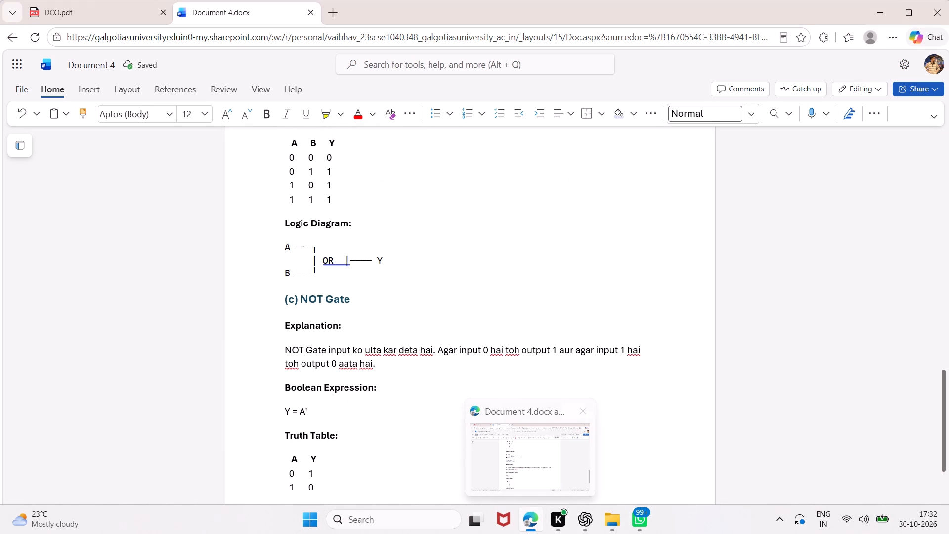
Search for images of "and or not gate diagram" in a new browser tab and open the three-row picture of NOT, AND and OR gates.
{"action": "left_click", "coordinate": [332, 12]}
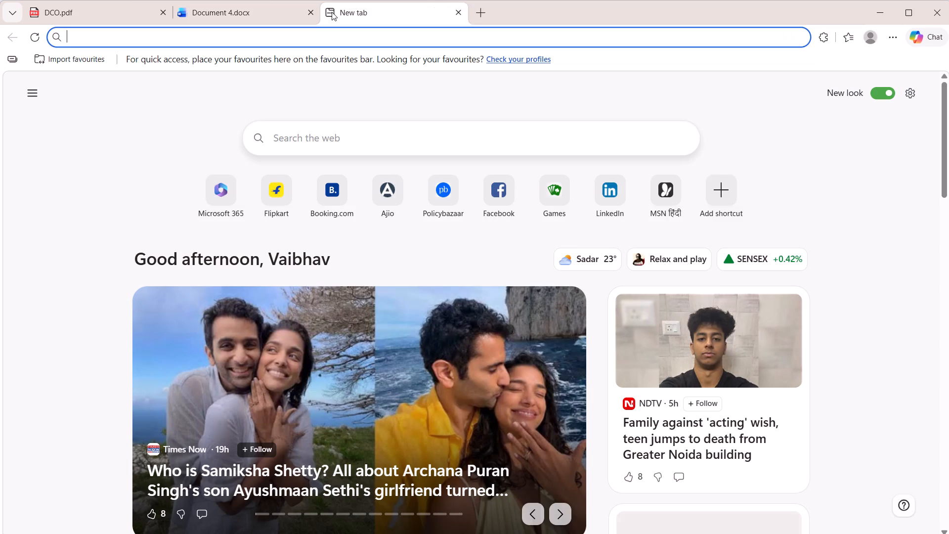
{"action": "type", "text": "and or not gate di"}
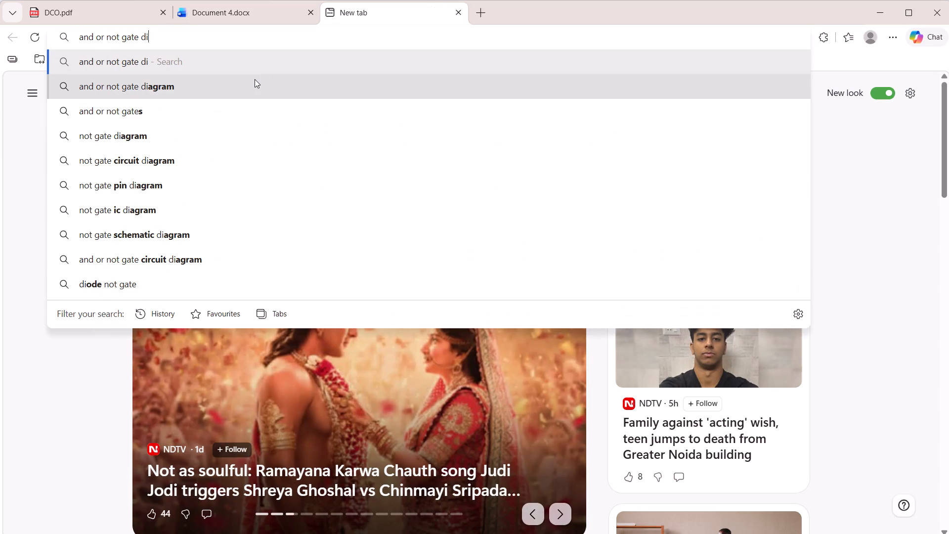
{"action": "left_click", "coordinate": [255, 79]}
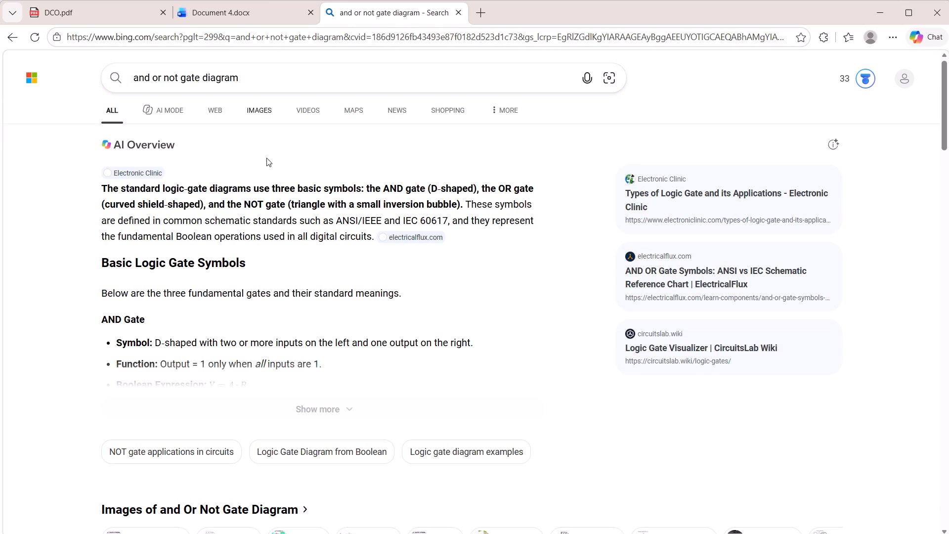
{"action": "left_click", "coordinate": [265, 115]}
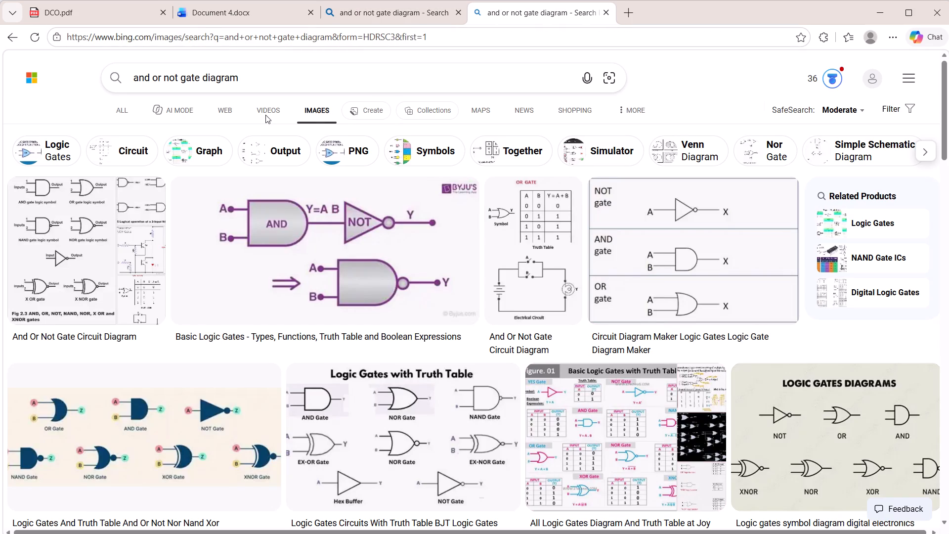
{"action": "left_click", "coordinate": [710, 230]}
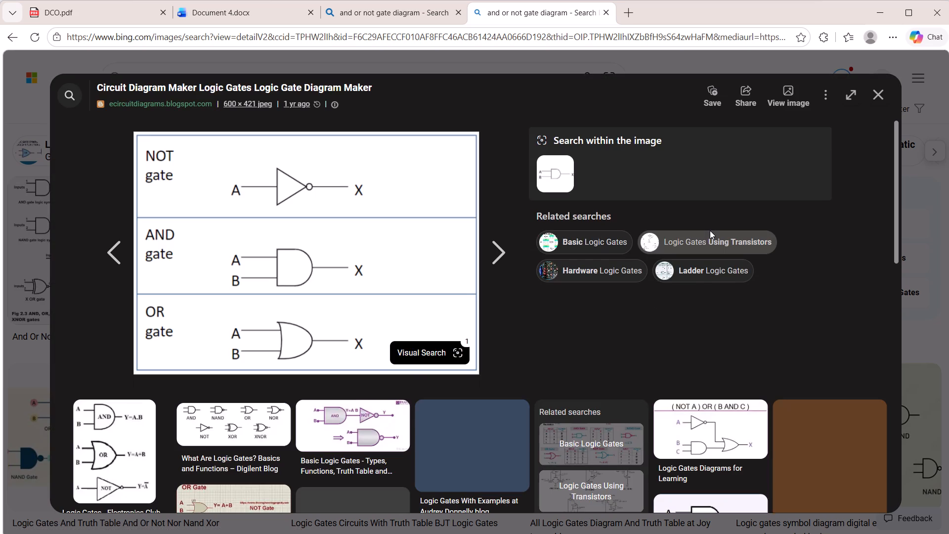
Capture a screen snip of the AND gate row in the opened picture and copy it.
{"action": "key", "text": "Print"}
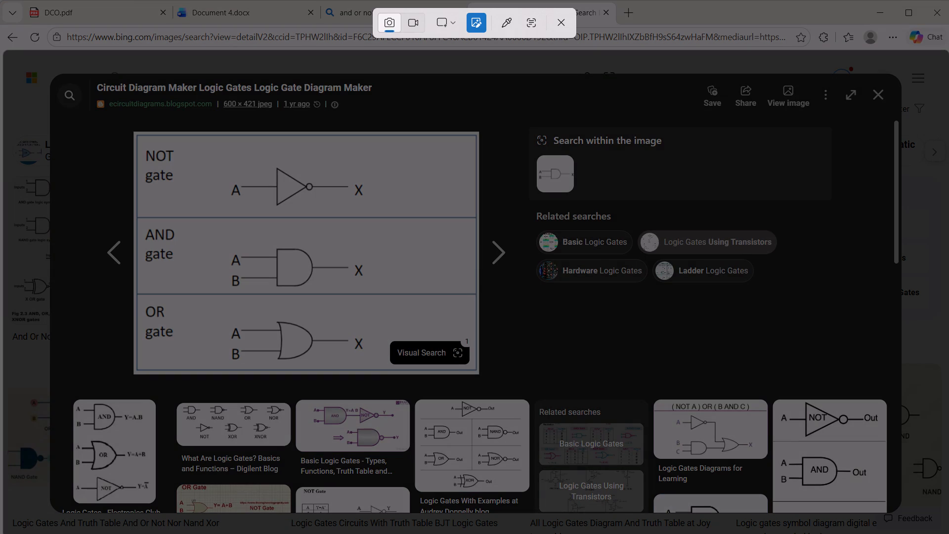
{"action": "left_click_drag", "start_coordinate": [140, 223], "coordinate": [386, 289]}
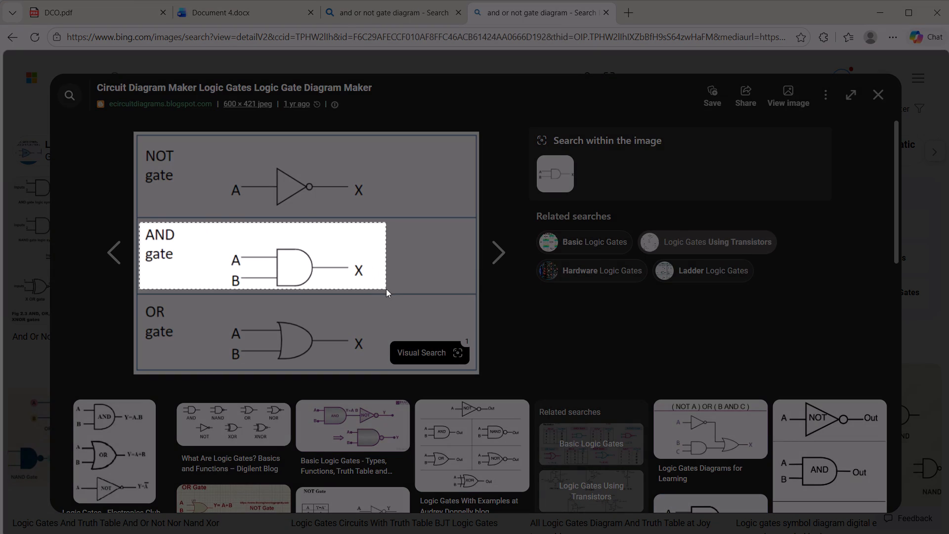
{"action": "left_click_drag", "start_coordinate": [386, 289], "coordinate": [385, 290]}
{"action": "key", "text": "ctrl+c"}
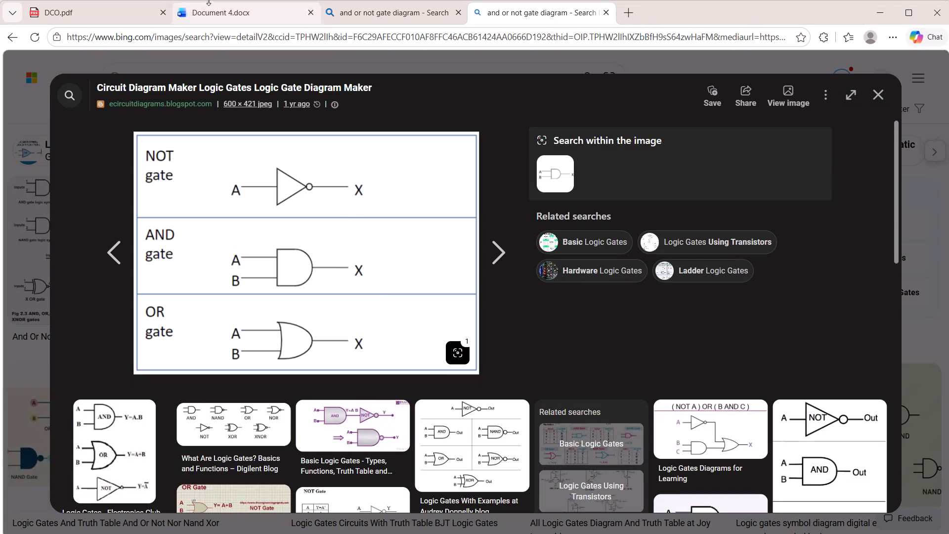
Close the extra browser tab showing the general "and or not gate diagram" search results.
{"action": "left_click", "coordinate": [354, 8]}
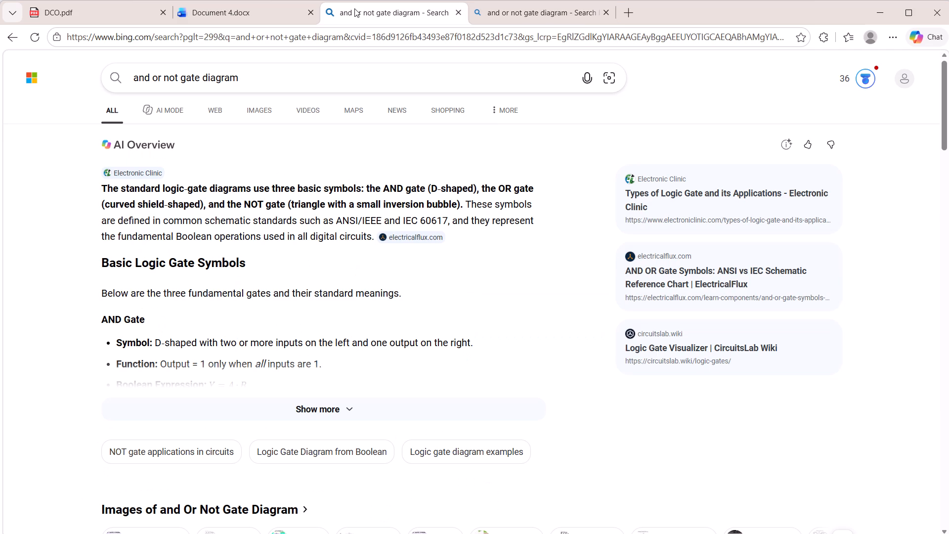
{"action": "left_click", "coordinate": [460, 10]}
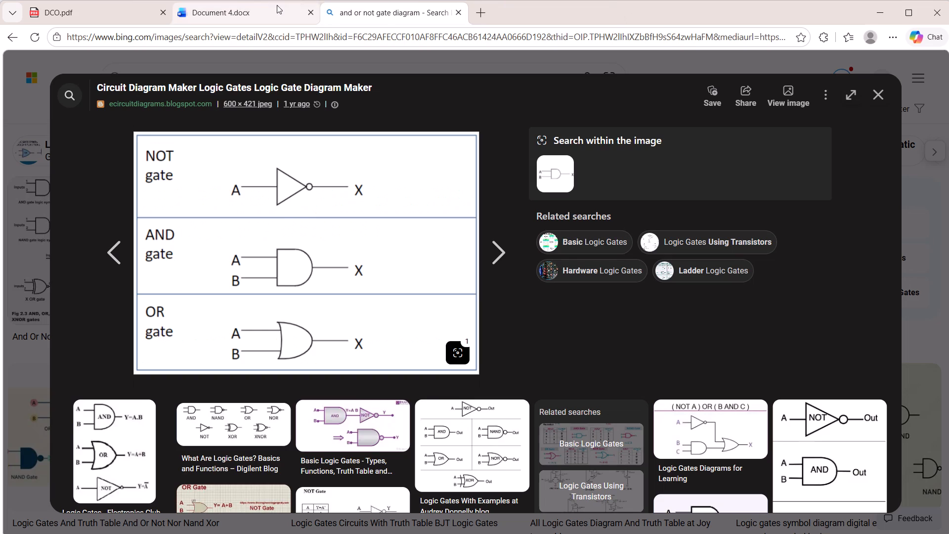
In the Word document, replace the text-drawn AND gate logic diagram with the copied AND gate snip.
{"action": "left_click", "coordinate": [249, 3]}
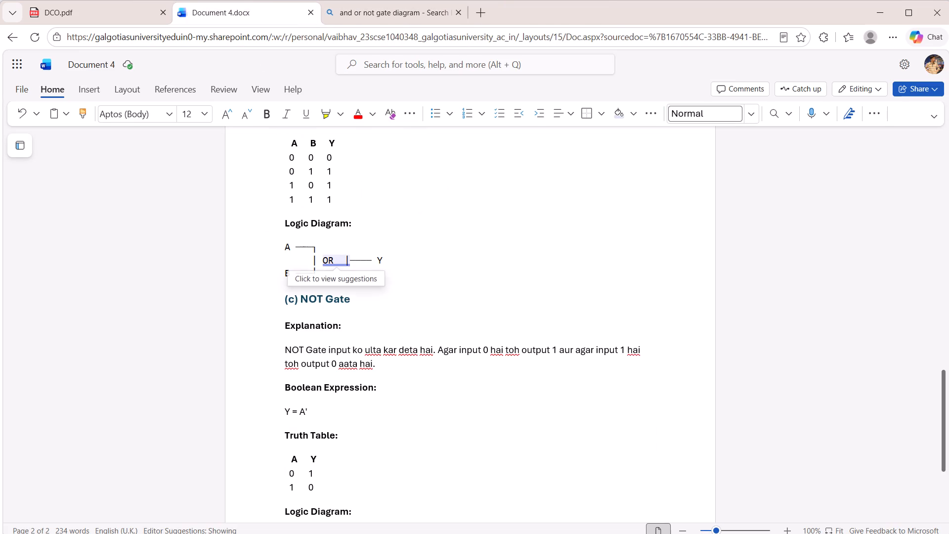
{"action": "scroll", "coordinate": [385, 266], "scroll_direction": "up", "scroll_amount": 2}
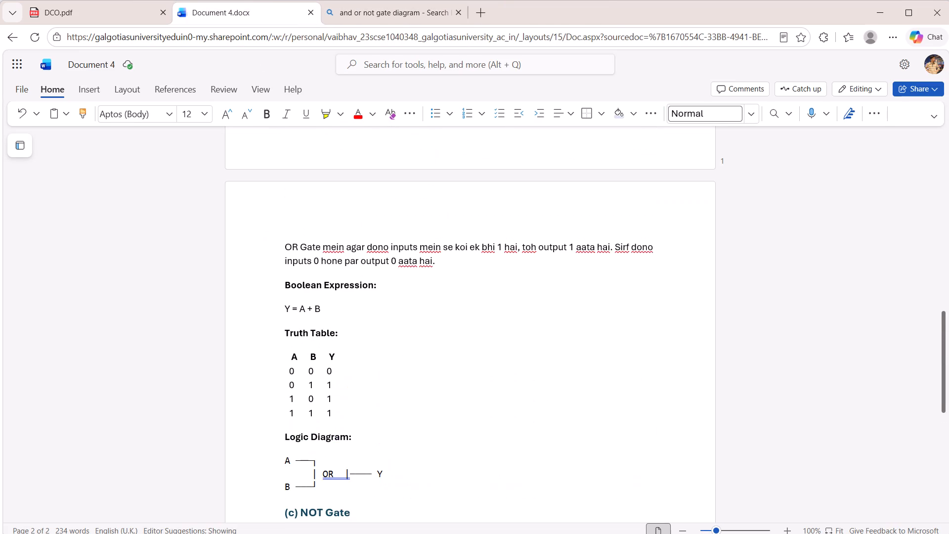
{"action": "scroll", "coordinate": [385, 266], "scroll_direction": "up", "scroll_amount": 3}
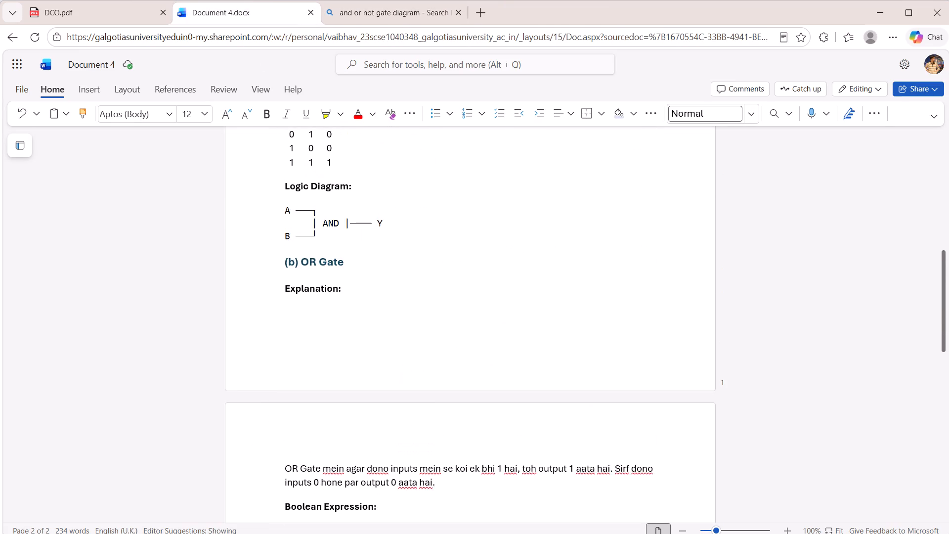
{"action": "scroll", "coordinate": [385, 266], "scroll_direction": "up", "scroll_amount": 3}
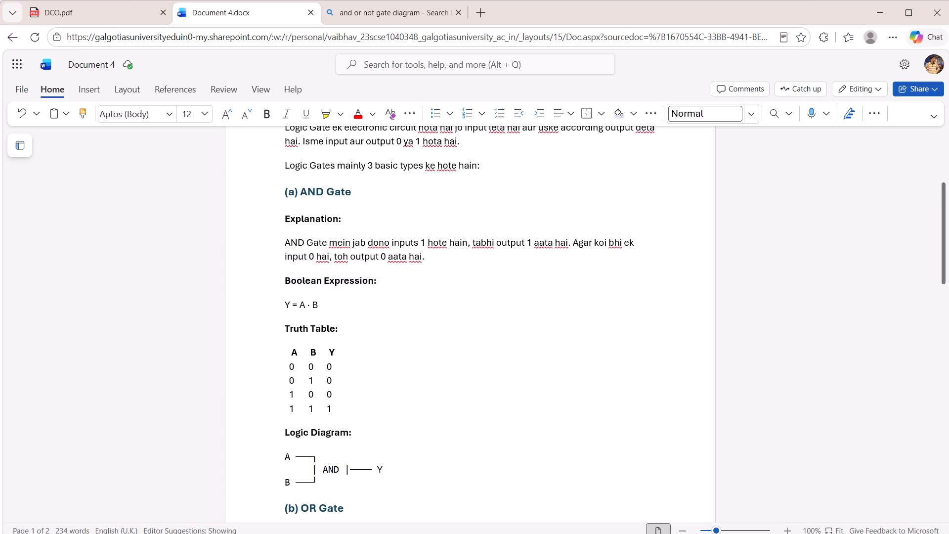
{"action": "scroll", "coordinate": [385, 266], "scroll_direction": "up", "scroll_amount": 1}
{"action": "left_click_drag", "start_coordinate": [345, 378], "coordinate": [261, 349]}
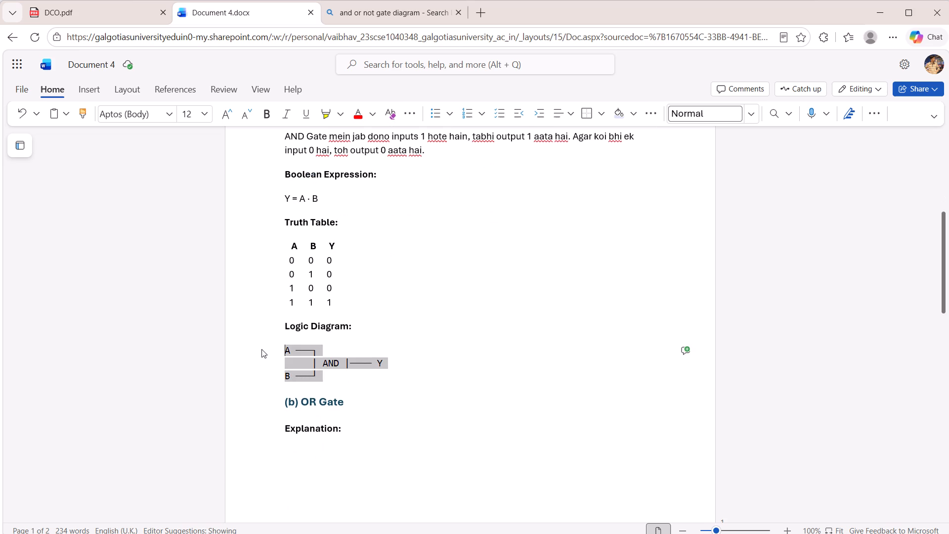
{"action": "left_click_drag", "start_coordinate": [261, 349], "coordinate": [261, 349]}
{"action": "key", "text": "ctrl+v"}
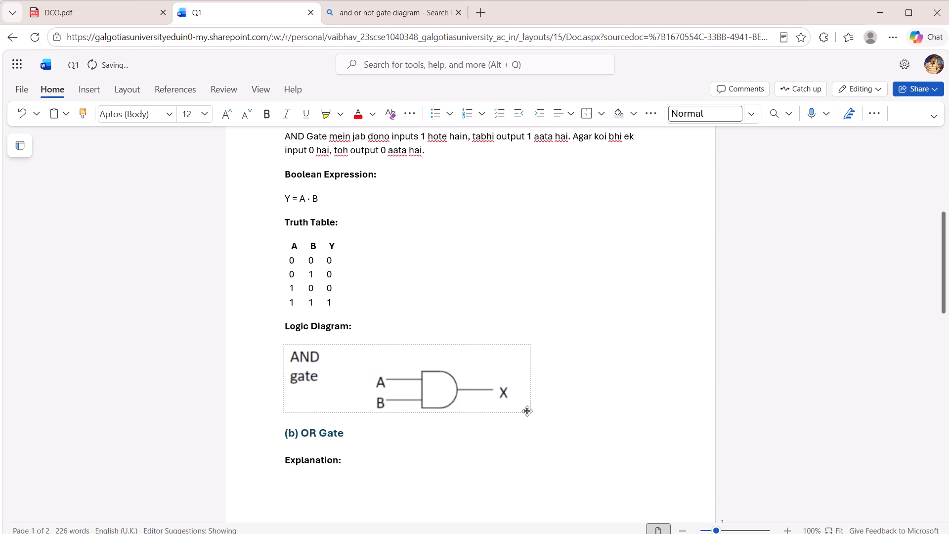
Shrink the pasted AND gate picture proportionally to about 2.9 inches wide.
{"action": "left_click", "coordinate": [528, 410]}
{"action": "left_click_drag", "start_coordinate": [528, 410], "coordinate": [454, 384]}
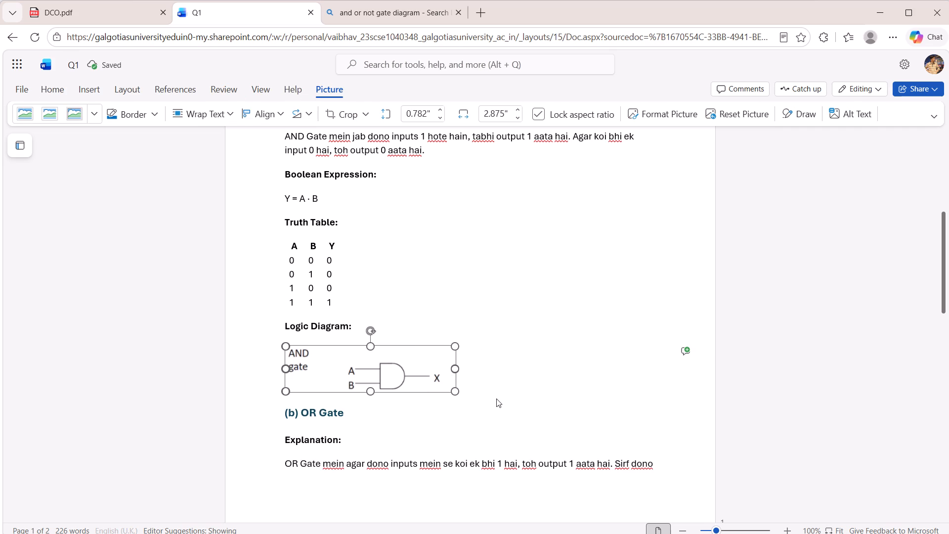
{"action": "left_click", "coordinate": [542, 408]}
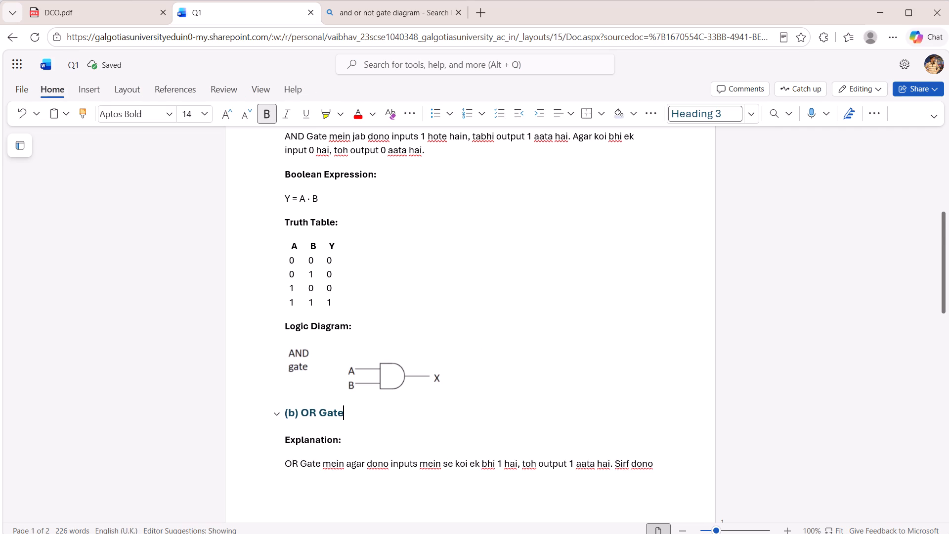
Return to the three-row gate picture, capture a screen snip of its OR gate row and copy it.
{"action": "scroll", "coordinate": [542, 408], "scroll_direction": "down", "scroll_amount": 1}
{"action": "left_click", "coordinate": [361, 14]}
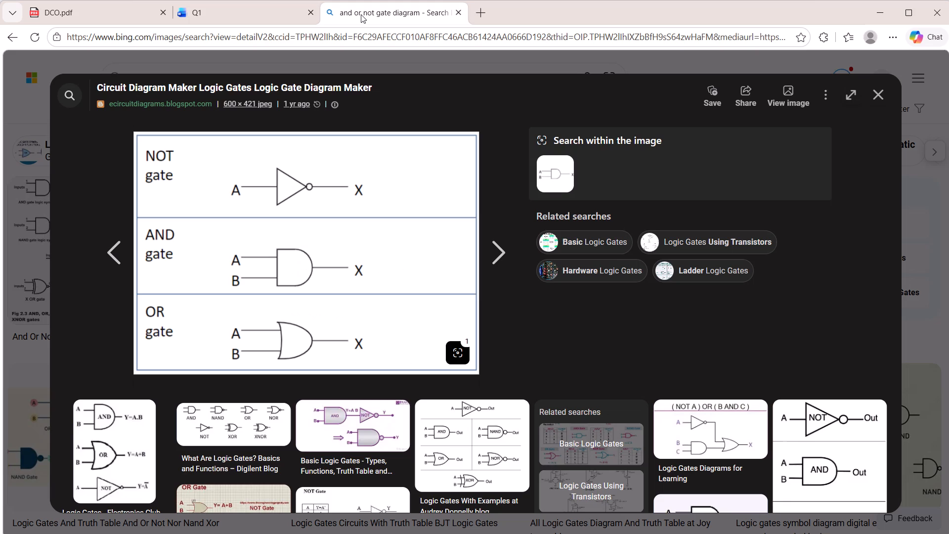
{"action": "key", "text": "Print"}
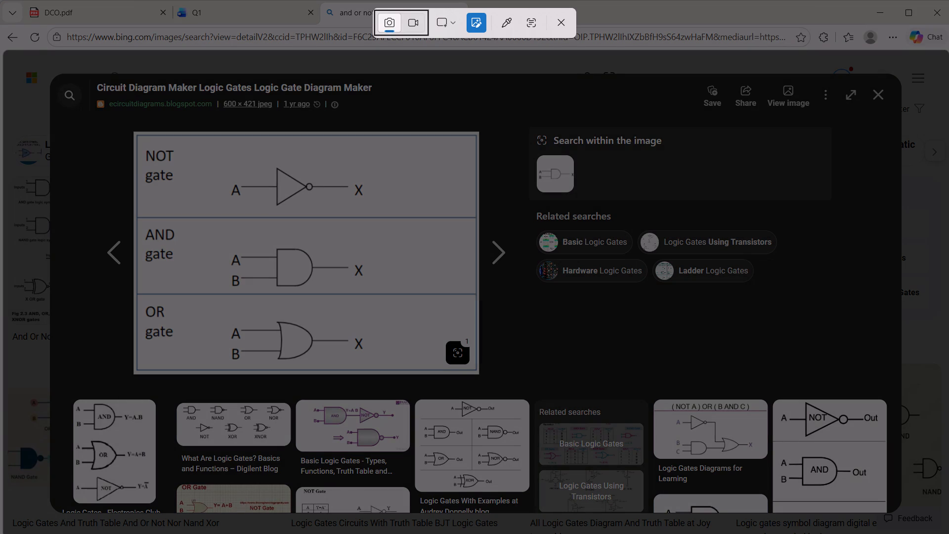
{"action": "left_click_drag", "start_coordinate": [138, 304], "coordinate": [365, 359]}
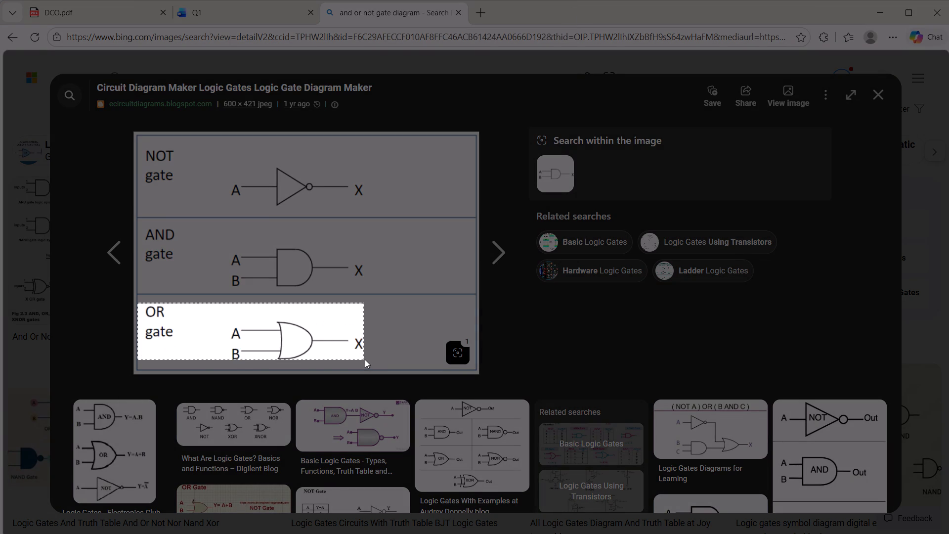
{"action": "left_click_drag", "start_coordinate": [365, 359], "coordinate": [367, 362]}
{"action": "key", "text": "ctrl+c"}
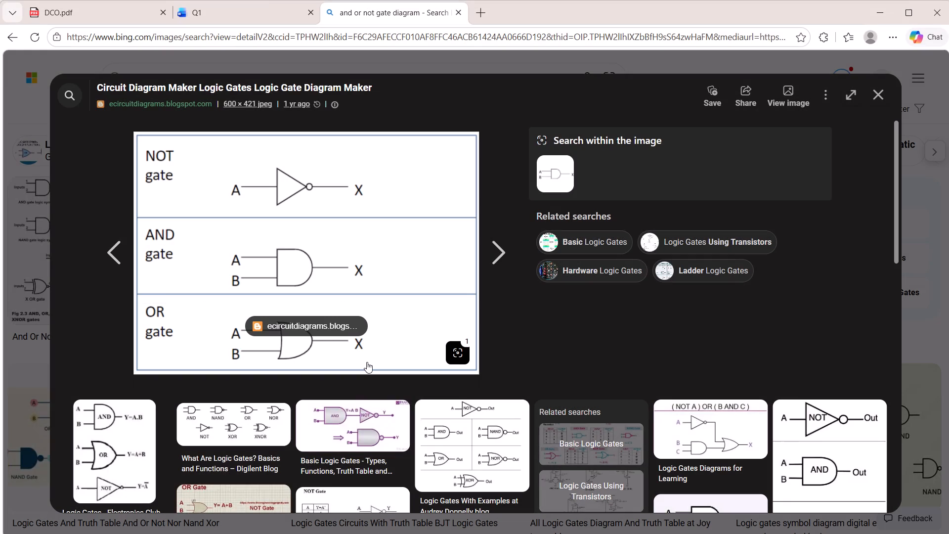
Replace the text-drawn OR gate logic diagram in the Word document with the copied OR gate snip.
{"action": "left_click", "coordinate": [210, 10]}
{"action": "scroll", "coordinate": [360, 250], "scroll_direction": "down", "scroll_amount": 3}
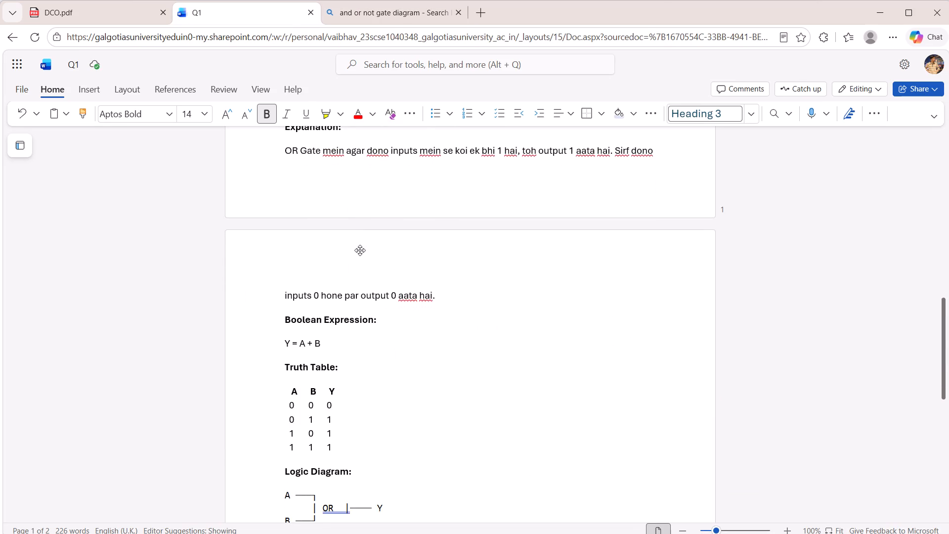
{"action": "scroll", "coordinate": [360, 250], "scroll_direction": "down", "scroll_amount": 2}
{"action": "left_click_drag", "start_coordinate": [330, 292], "coordinate": [273, 256]}
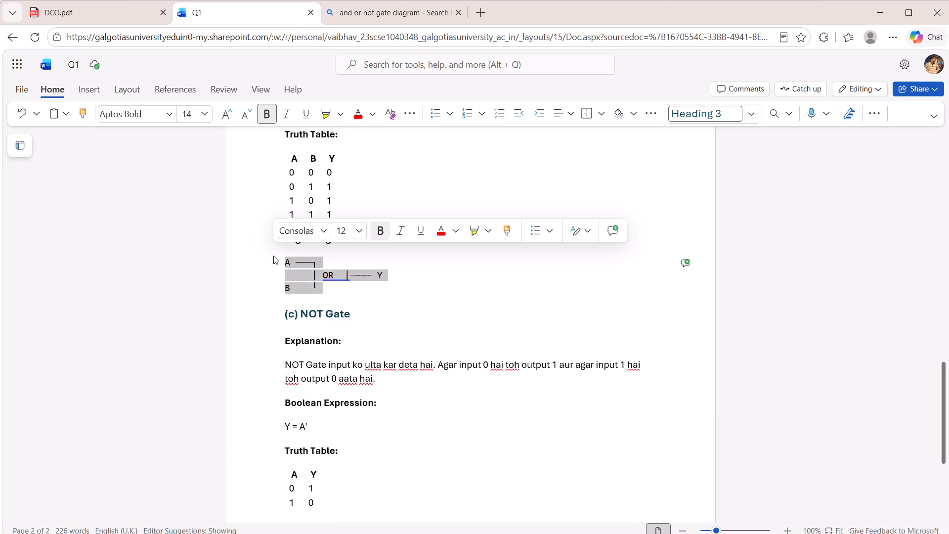
{"action": "key", "text": "ctrl+v"}
Shrink the pasted OR gate picture proportionally to about two-thirds of its width, close to the AND gate picture's size.
{"action": "left_click", "coordinate": [527, 308]}
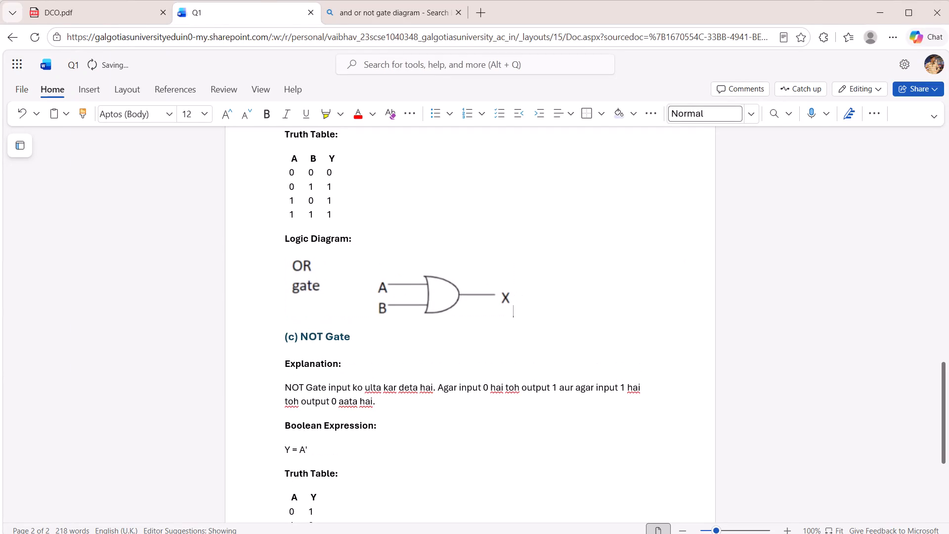
{"action": "left_click", "coordinate": [509, 307]}
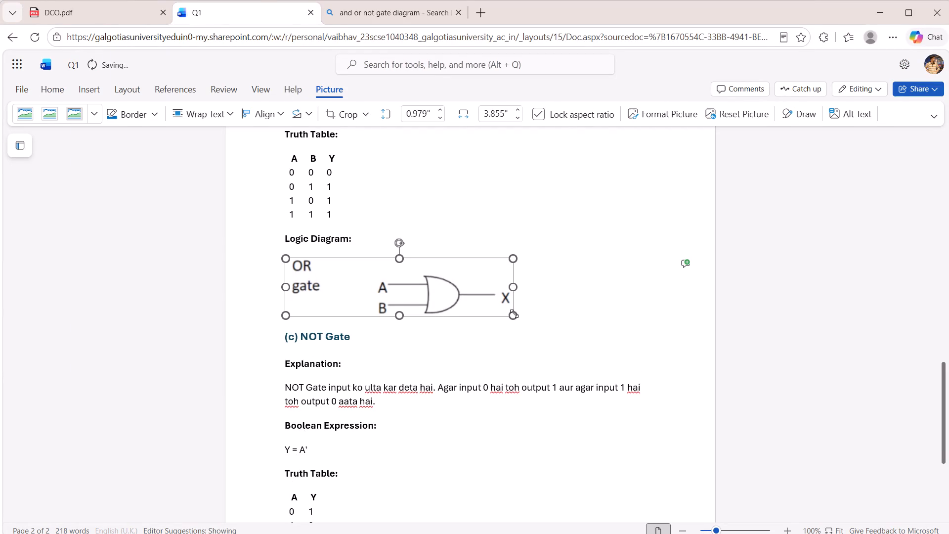
{"action": "left_click_drag", "start_coordinate": [514, 313], "coordinate": [440, 314]}
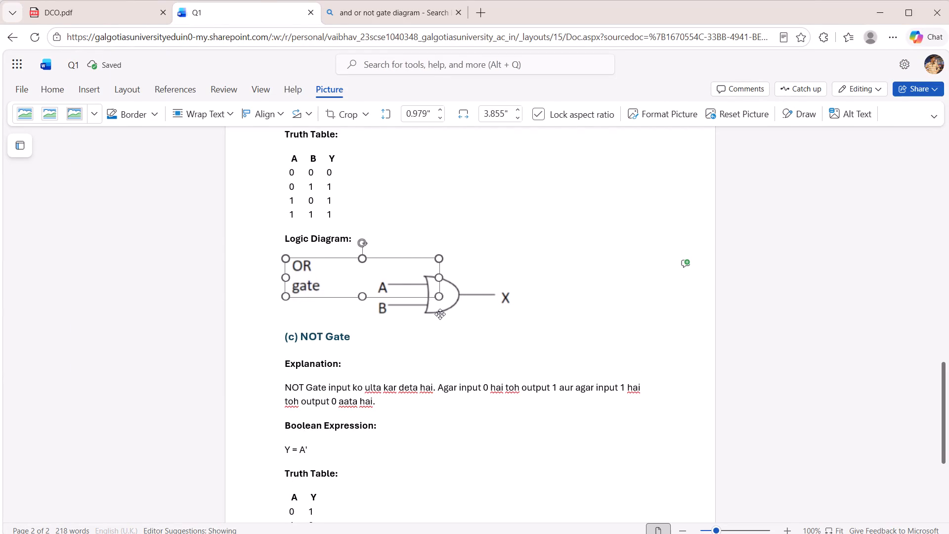
{"action": "left_click_drag", "start_coordinate": [440, 314], "coordinate": [441, 314]}
{"action": "left_click", "coordinate": [504, 318]}
Return to the three-row gate picture, capture a screen snip of its NOT gate row and copy it.
{"action": "scroll", "coordinate": [504, 318], "scroll_direction": "down", "scroll_amount": 2}
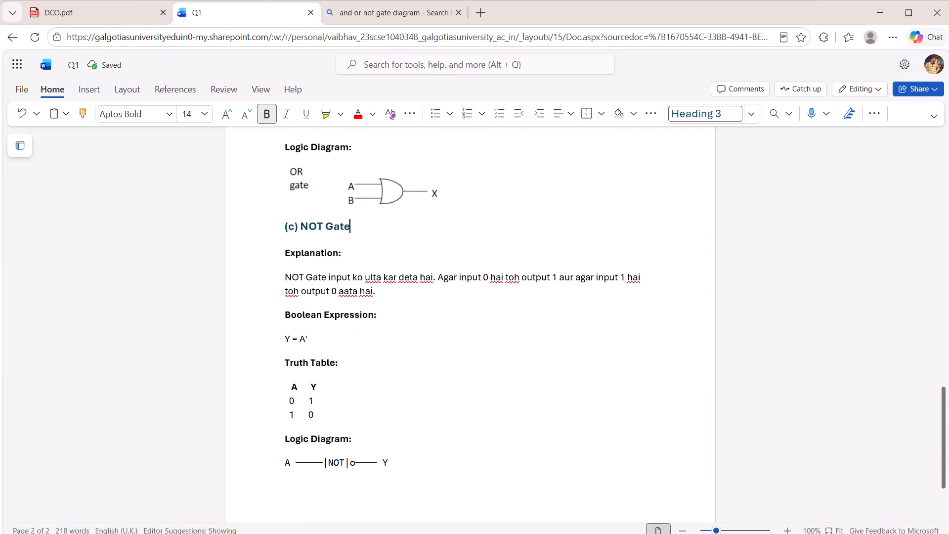
{"action": "scroll", "coordinate": [504, 318], "scroll_direction": "down", "scroll_amount": 2}
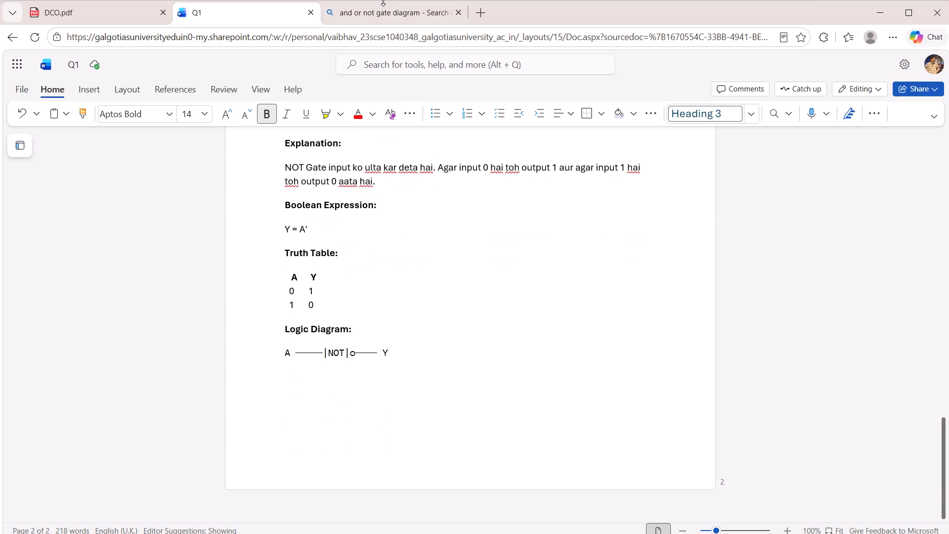
{"action": "left_click", "coordinate": [383, 0]}
{"action": "left_click", "coordinate": [362, 10]}
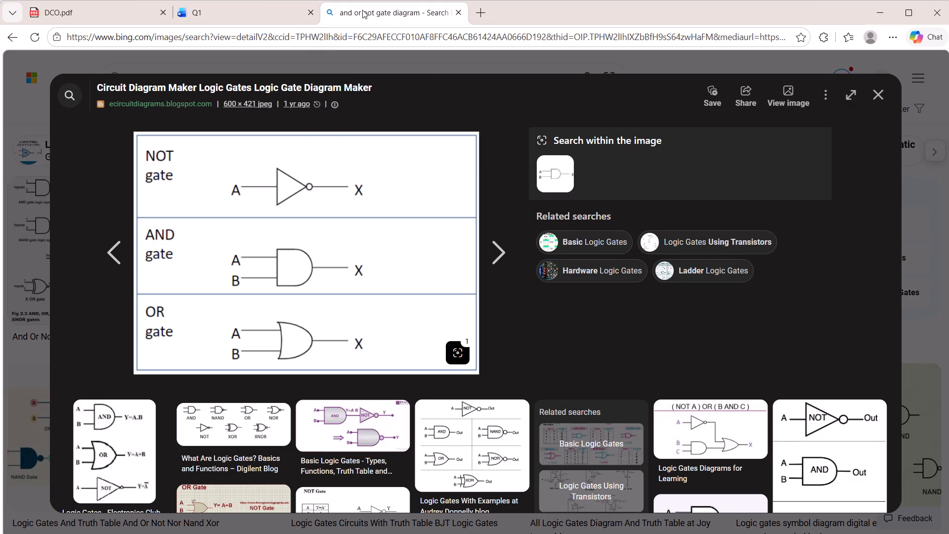
{"action": "key", "text": "Print"}
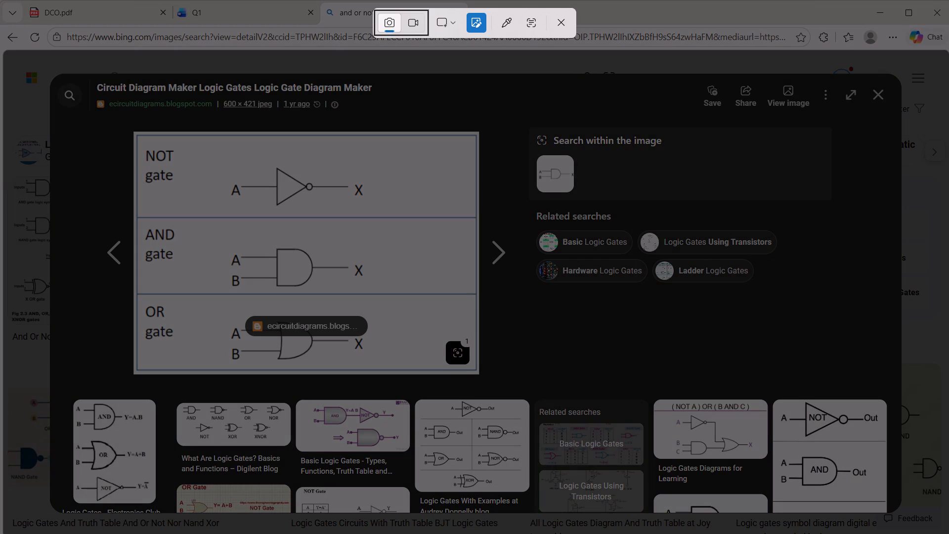
{"action": "left_click_drag", "start_coordinate": [141, 141], "coordinate": [371, 202]}
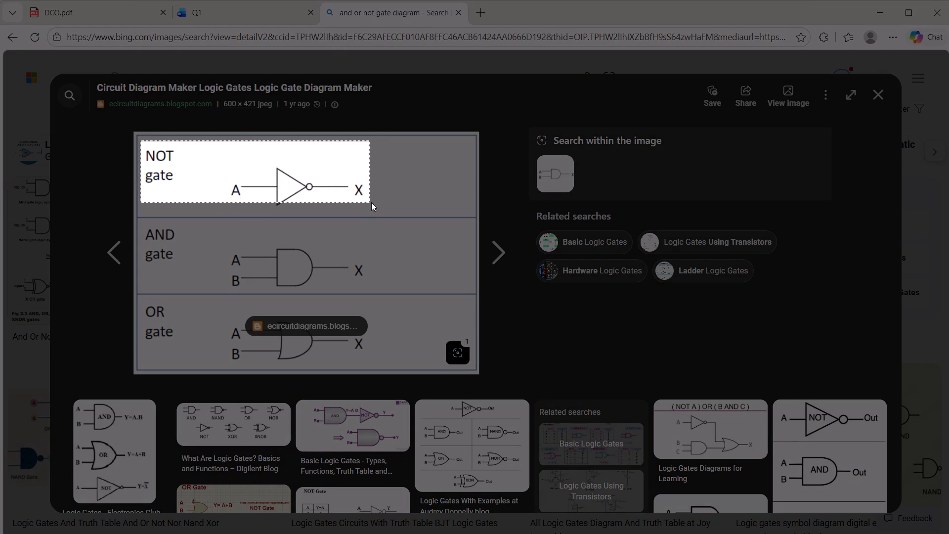
{"action": "left_click_drag", "start_coordinate": [371, 202], "coordinate": [372, 210]}
{"action": "key", "text": "ctrl+c"}
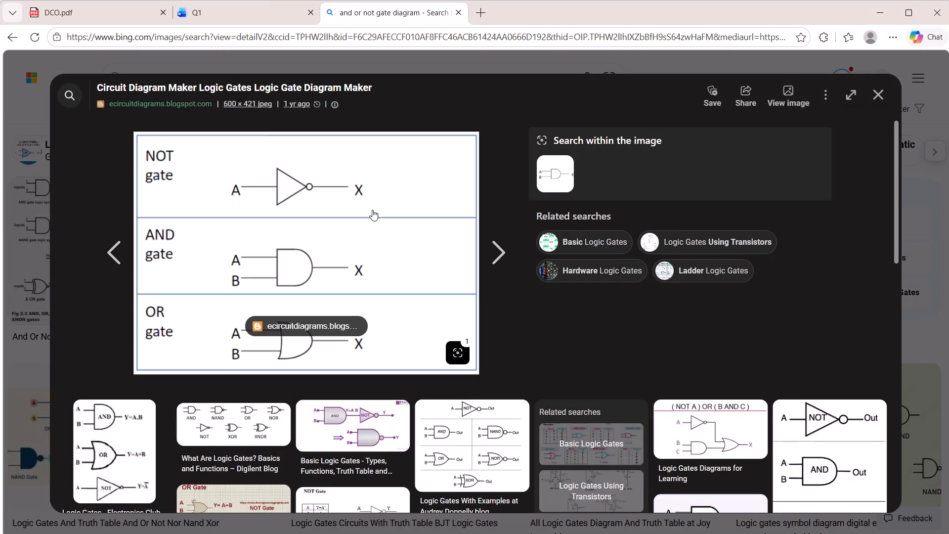
Replace the text-drawn NOT gate logic diagram in the Word document with the copied NOT gate snip.
{"action": "left_click", "coordinate": [264, 8]}
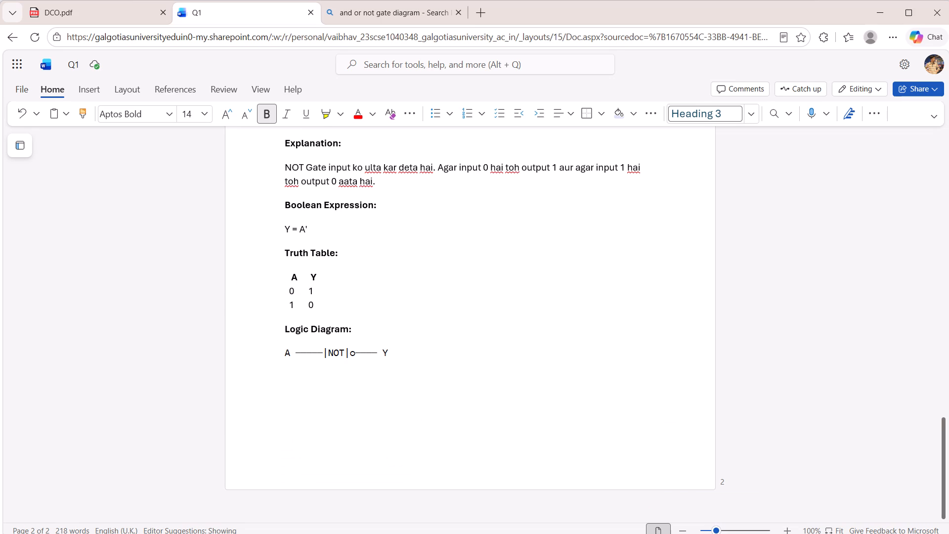
{"action": "left_click_drag", "start_coordinate": [403, 355], "coordinate": [265, 356]}
{"action": "key", "text": "ctrl+v"}
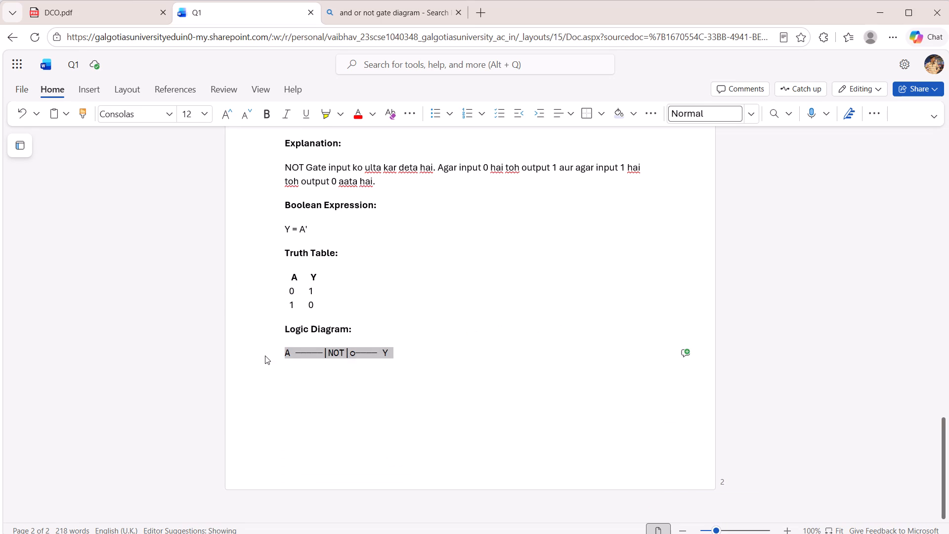
Shrink the pasted NOT gate picture proportionally to about two-thirds of its width, close to the other gate pictures' size.
{"action": "left_click", "coordinate": [474, 429]}
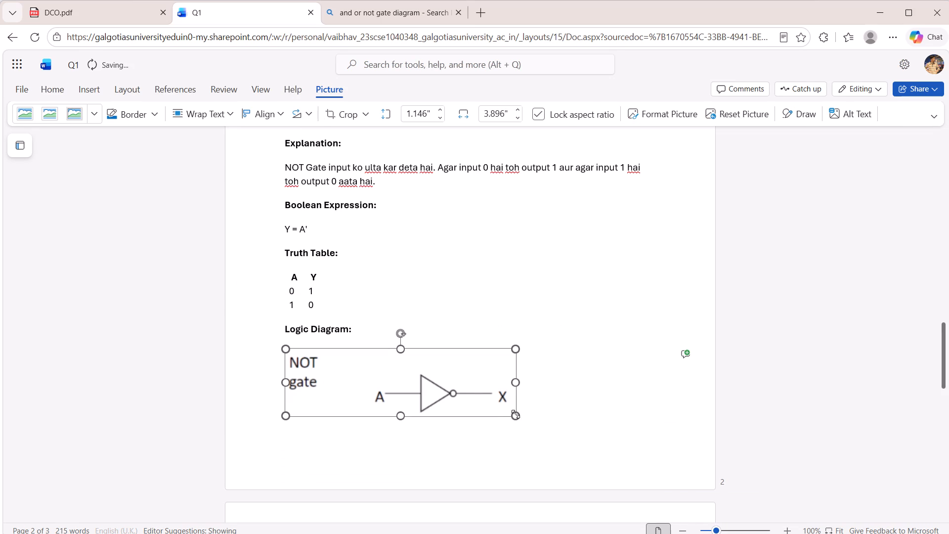
{"action": "left_click_drag", "start_coordinate": [516, 415], "coordinate": [433, 379]}
{"action": "left_click", "coordinate": [505, 395]}
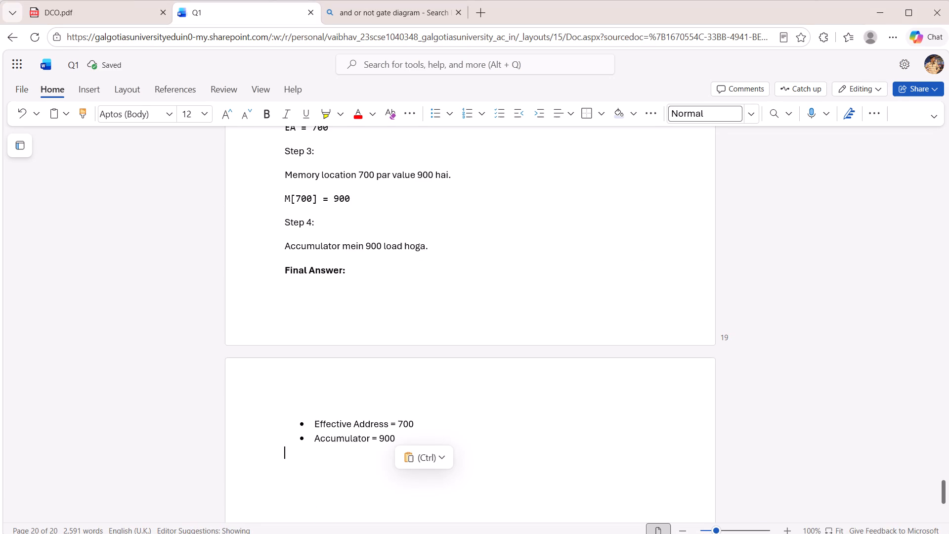
Review the document from its beginning through the pasted Q2, Q3 and Q4 answers, checking content and layout.
{"action": "scroll", "coordinate": [499, 422], "scroll_direction": "up", "scroll_amount": 7}
{"action": "scroll", "coordinate": [499, 422], "scroll_direction": "up", "scroll_amount": 18}
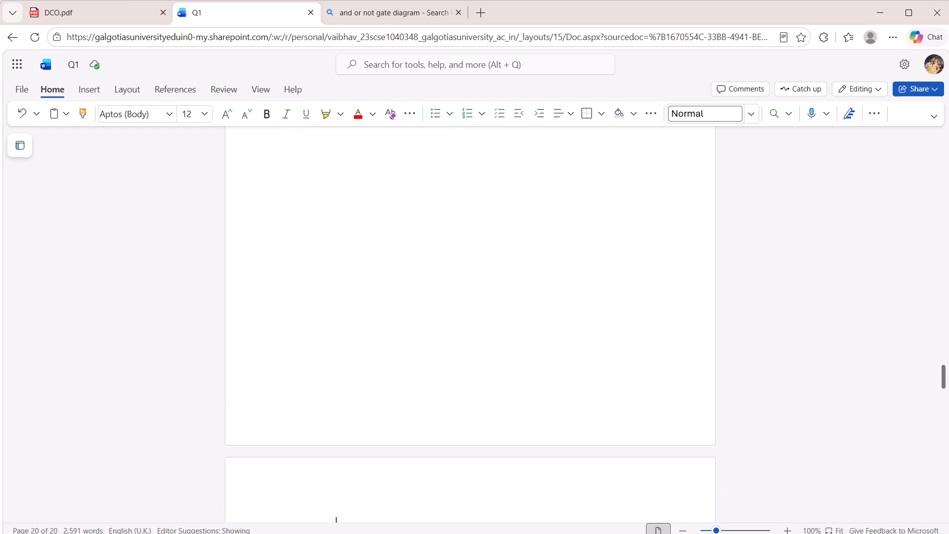
{"action": "scroll", "coordinate": [499, 422], "scroll_direction": "up", "scroll_amount": 13}
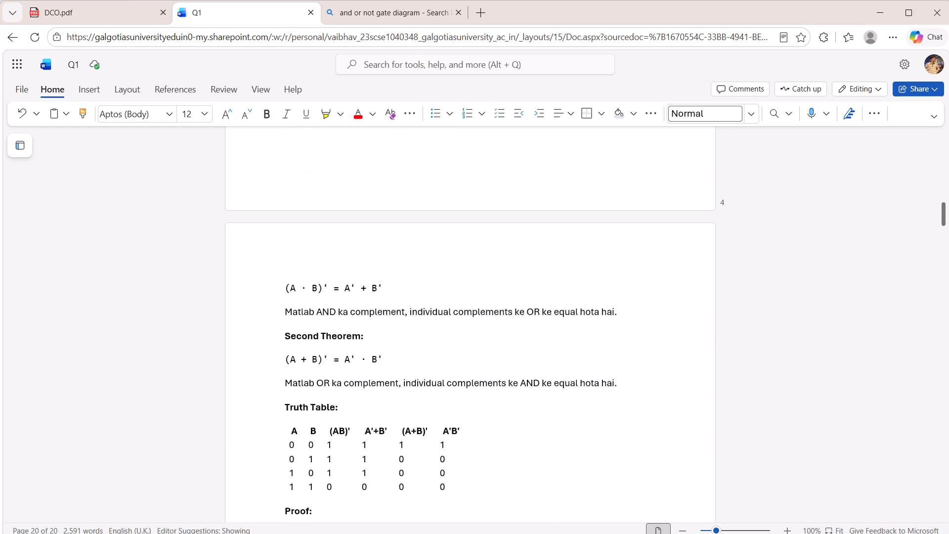
{"action": "scroll", "coordinate": [499, 422], "scroll_direction": "up", "scroll_amount": 9}
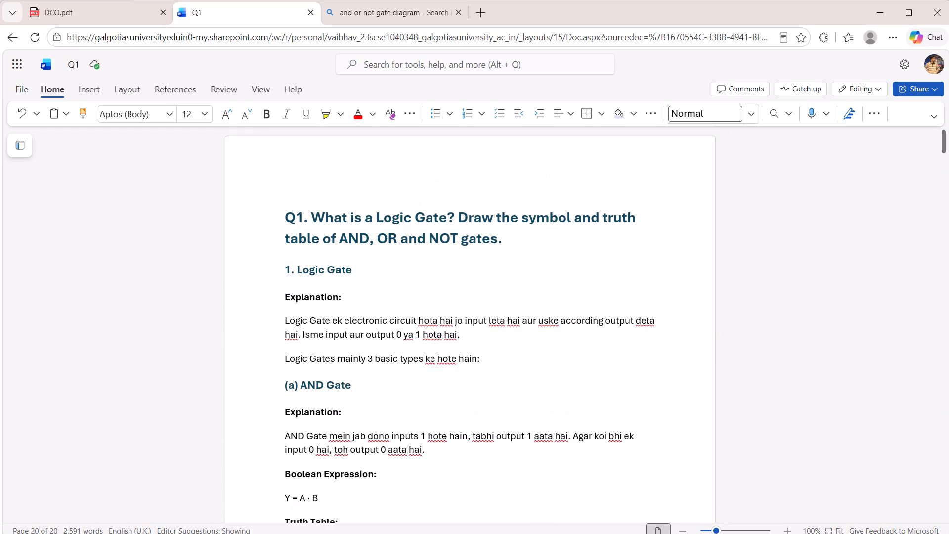
{"action": "scroll", "coordinate": [491, 485], "scroll_direction": "down", "scroll_amount": 7}
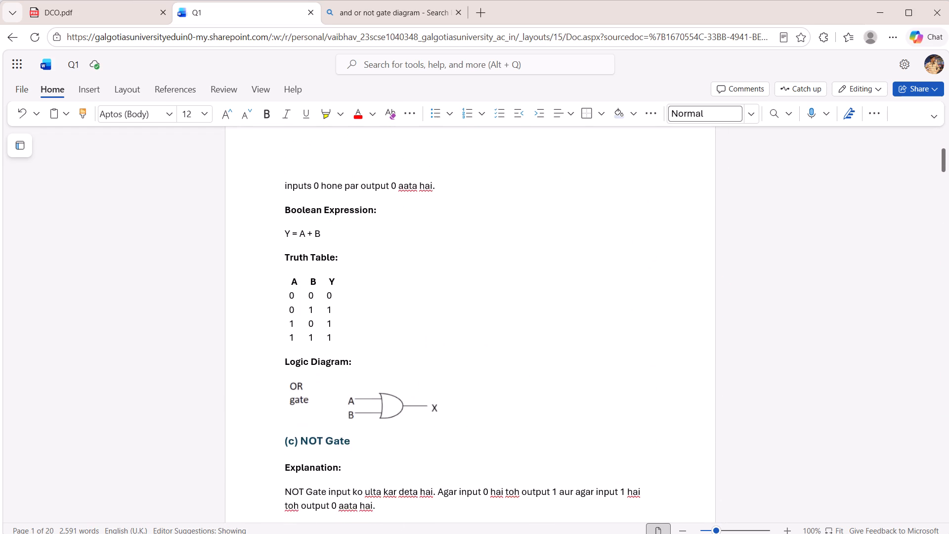
{"action": "scroll", "coordinate": [491, 485], "scroll_direction": "down", "scroll_amount": 8}
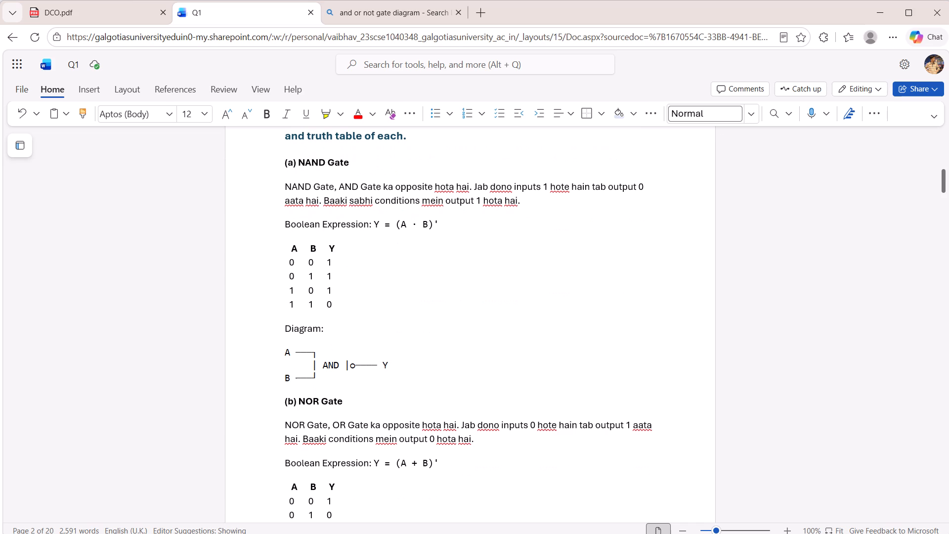
{"action": "scroll", "coordinate": [491, 485], "scroll_direction": "up", "scroll_amount": 1}
{"action": "scroll", "coordinate": [491, 485], "scroll_direction": "down", "scroll_amount": 2}
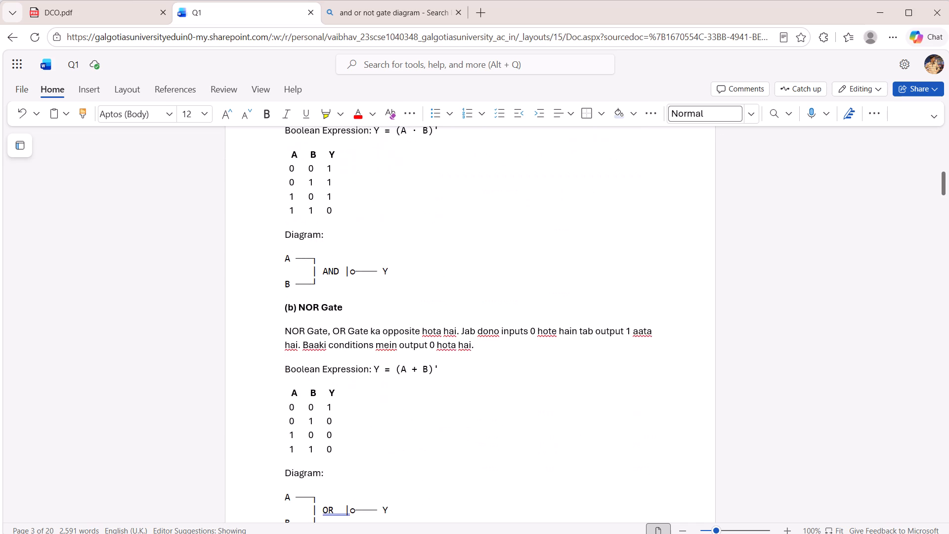
{"action": "scroll", "coordinate": [491, 485], "scroll_direction": "down", "scroll_amount": 5}
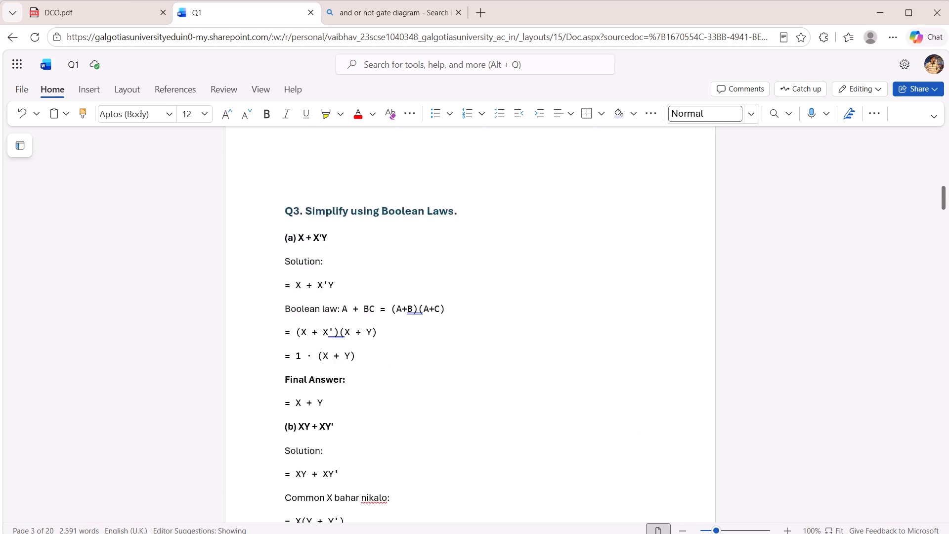
{"action": "scroll", "coordinate": [491, 485], "scroll_direction": "down", "scroll_amount": 2}
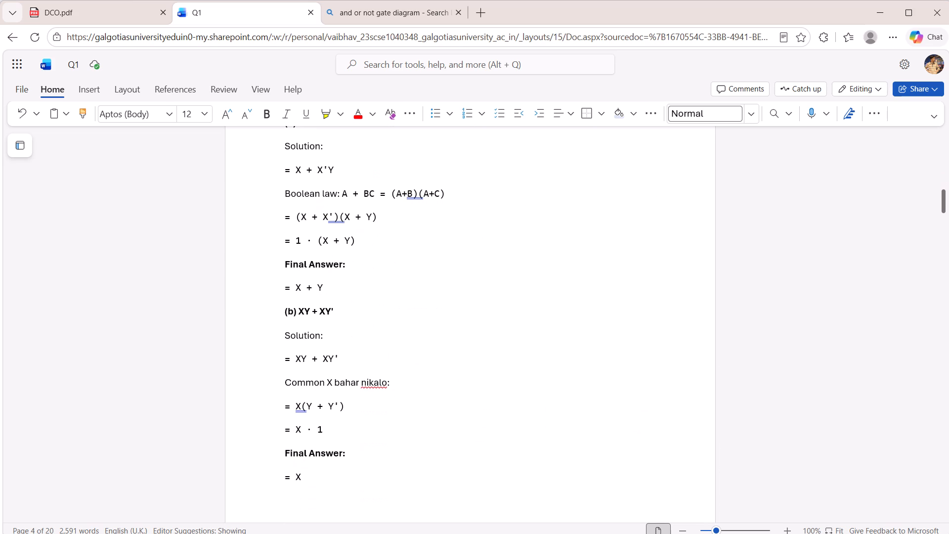
{"action": "scroll", "coordinate": [491, 485], "scroll_direction": "down", "scroll_amount": 1}
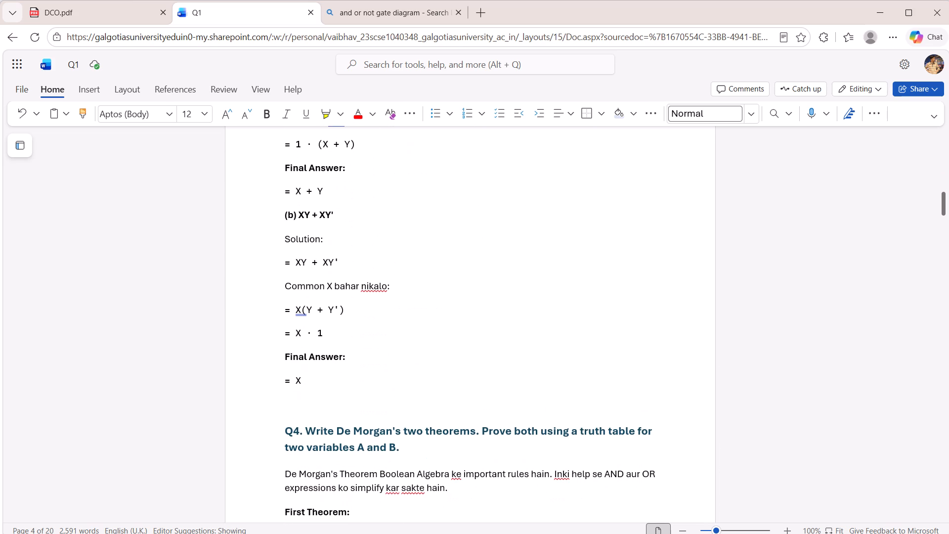
In Q3 (a), join "= X + Y" onto the "Final Answer:" line, separated by spaces.
{"action": "scroll", "coordinate": [491, 485], "scroll_direction": "up", "scroll_amount": 1}
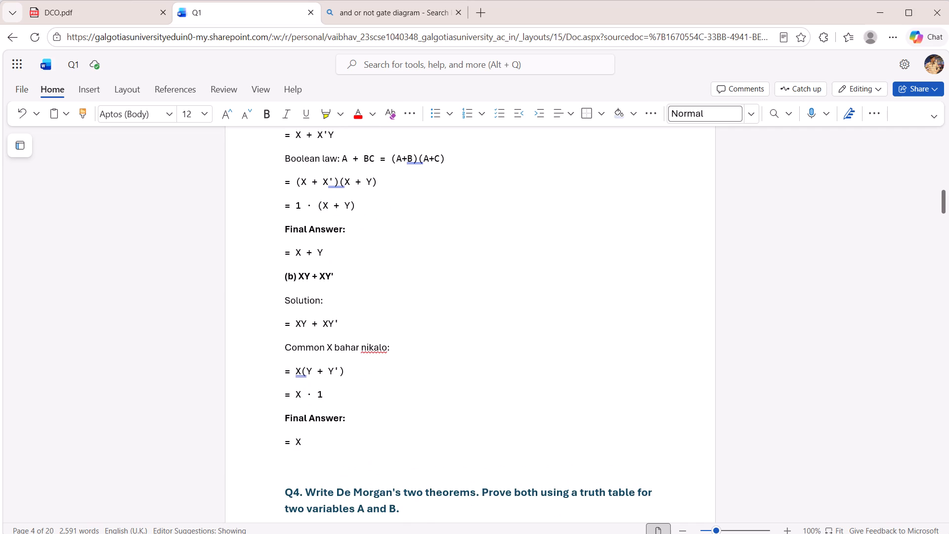
{"action": "left_click", "coordinate": [282, 251]}
{"action": "key", "text": "BackSpace"}
{"action": "key", "text": "space"}
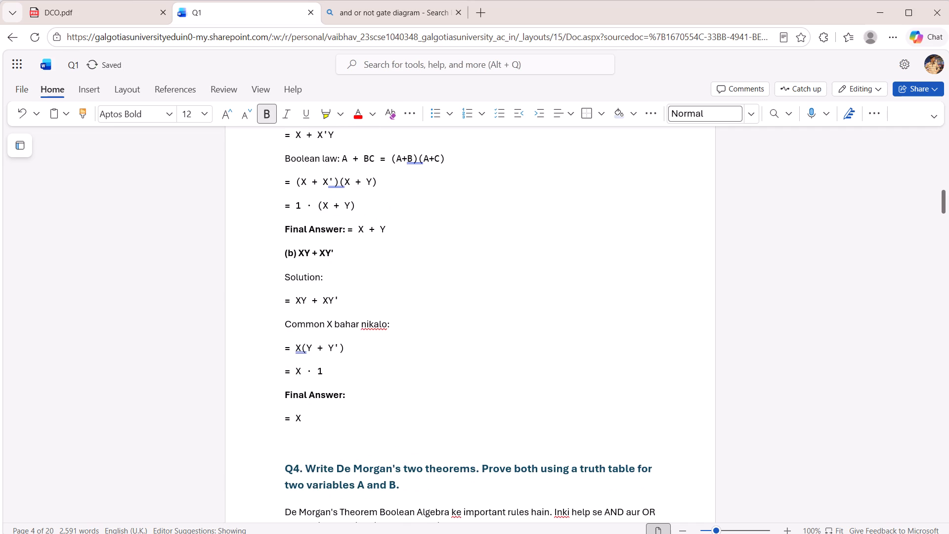
{"action": "key", "text": "space"}
In Q3 (b), join "= X" onto the "Final Answer:" line, separated by a space.
{"action": "scroll", "coordinate": [336, 284], "scroll_direction": "down", "scroll_amount": 1}
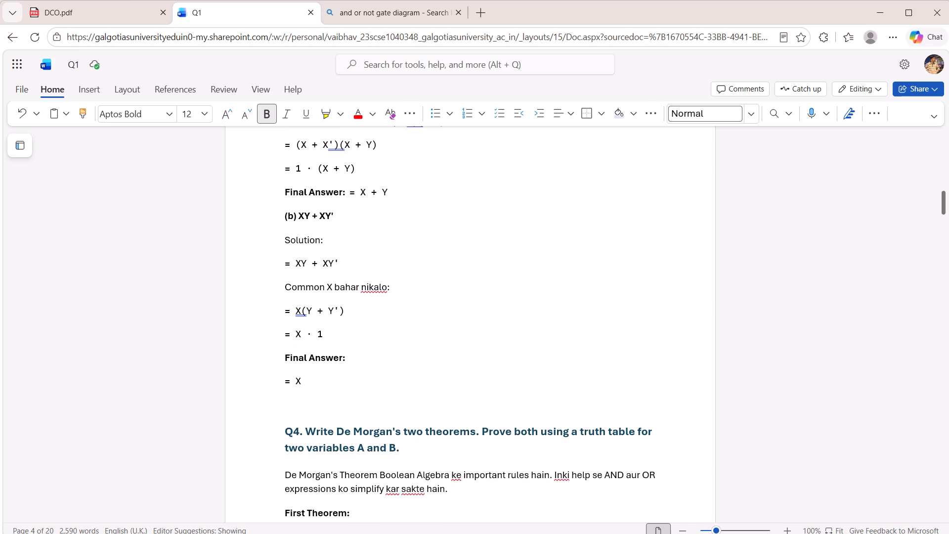
{"action": "left_click", "coordinate": [283, 381]}
{"action": "key", "text": "BackSpace"}
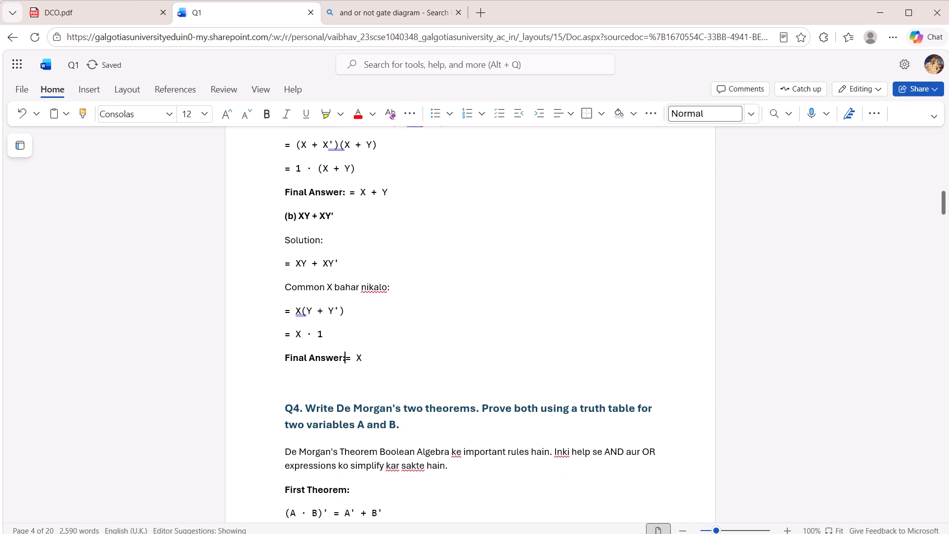
{"action": "key", "text": "space"}
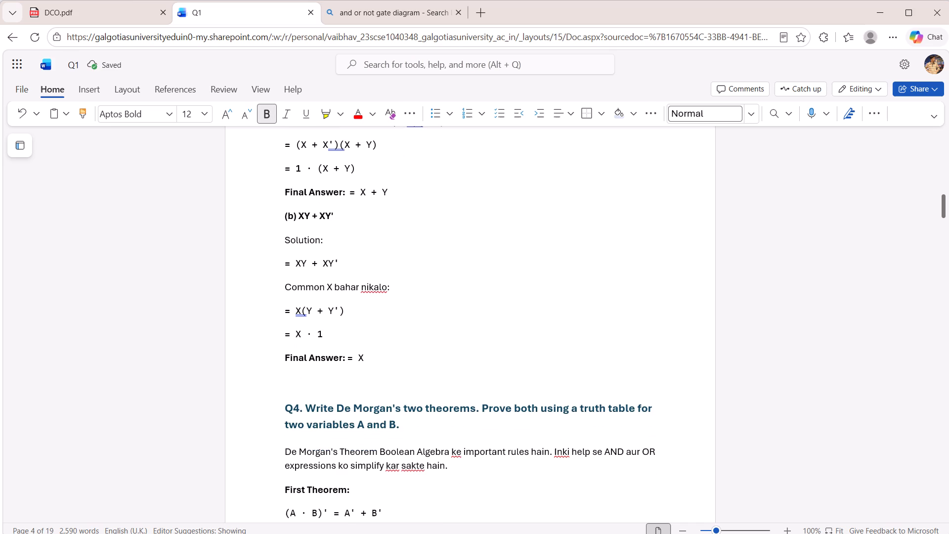
{"action": "right_click", "coordinate": [344, 390]}
{"action": "left_click", "coordinate": [302, 372]}
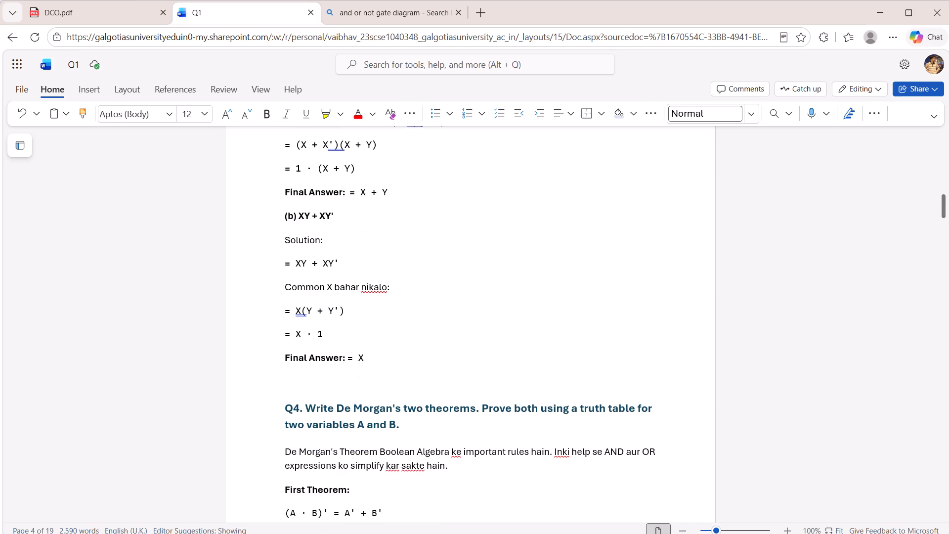
Add a blank line above the "(b) XY + XY'" heading and remove the empty line above the Q4 heading.
{"action": "scroll", "coordinate": [302, 372], "scroll_direction": "down", "scroll_amount": 1}
{"action": "scroll", "coordinate": [302, 372], "scroll_direction": "up", "scroll_amount": 2}
{"action": "left_click", "coordinate": [291, 381]}
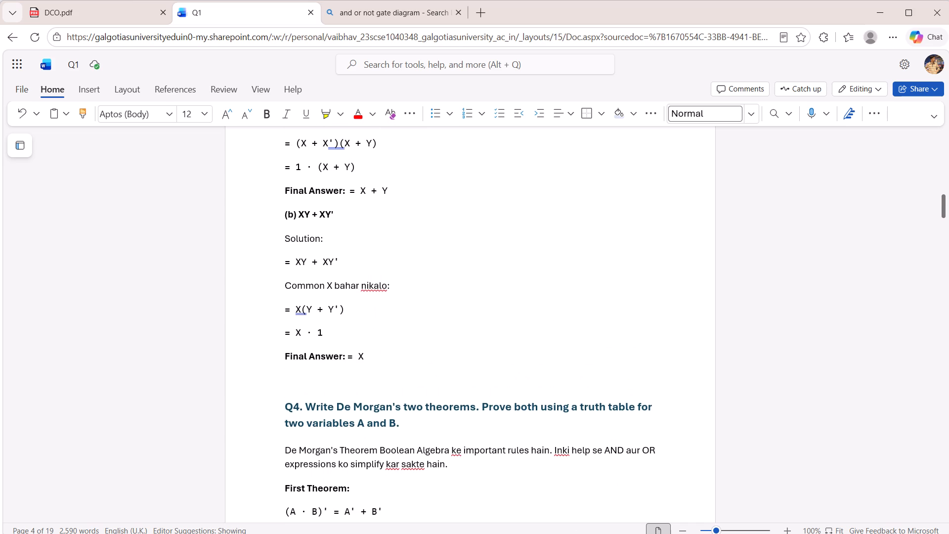
{"action": "left_click", "coordinate": [446, 186]}
{"action": "key", "text": "Return"}
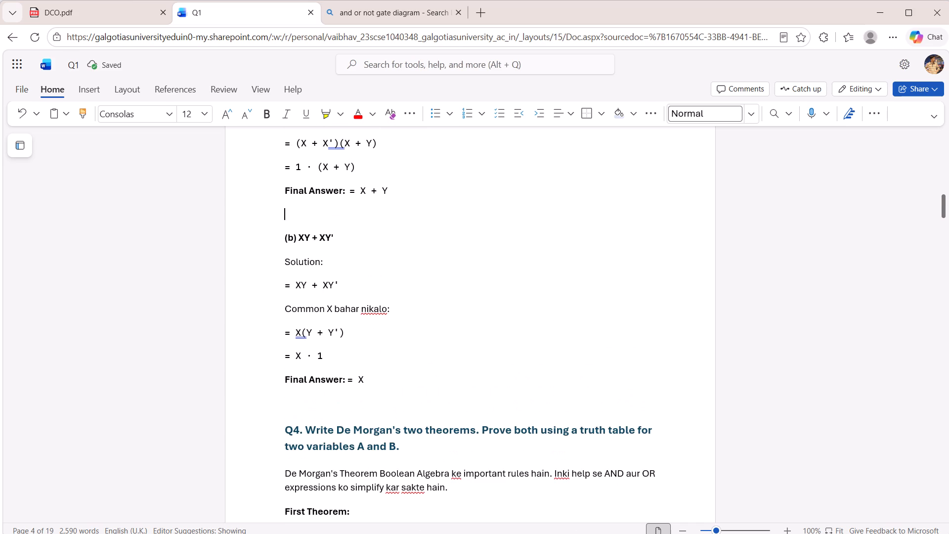
{"action": "left_click", "coordinate": [314, 409]}
{"action": "key", "text": "BackSpace"}
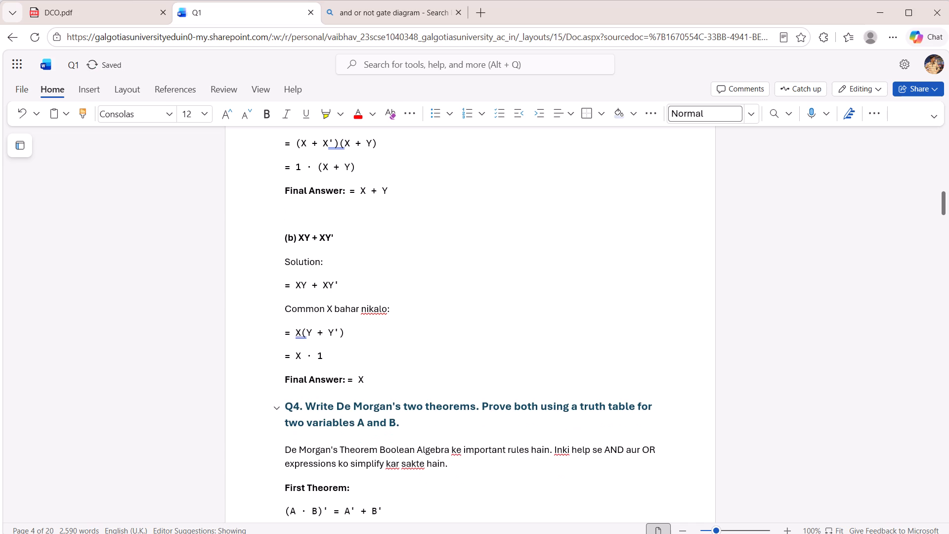
Review the Q4 and Q5 answers, the Q1 gate diagrams and the Q2 NAND and NOR text diagrams.
{"action": "scroll", "coordinate": [339, 411], "scroll_direction": "down", "scroll_amount": 3}
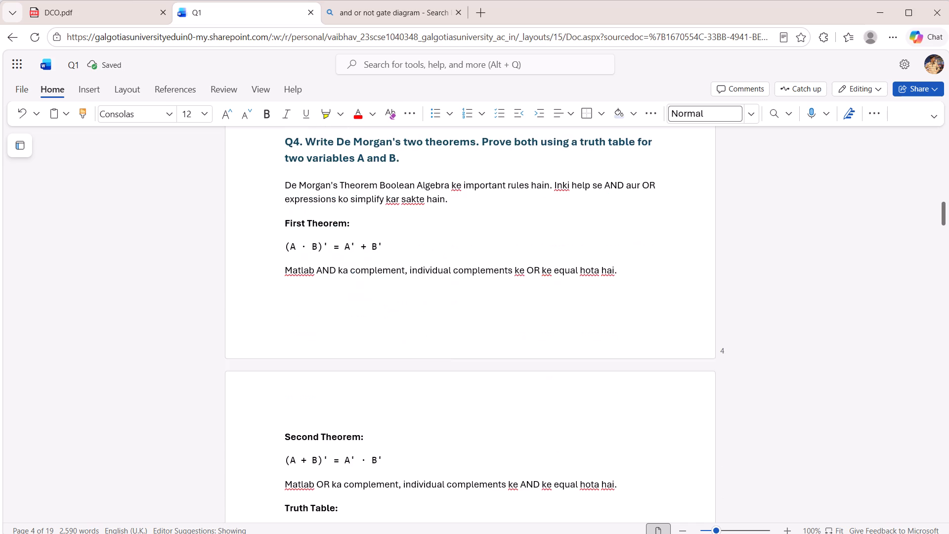
{"action": "scroll", "coordinate": [339, 411], "scroll_direction": "down", "scroll_amount": 5}
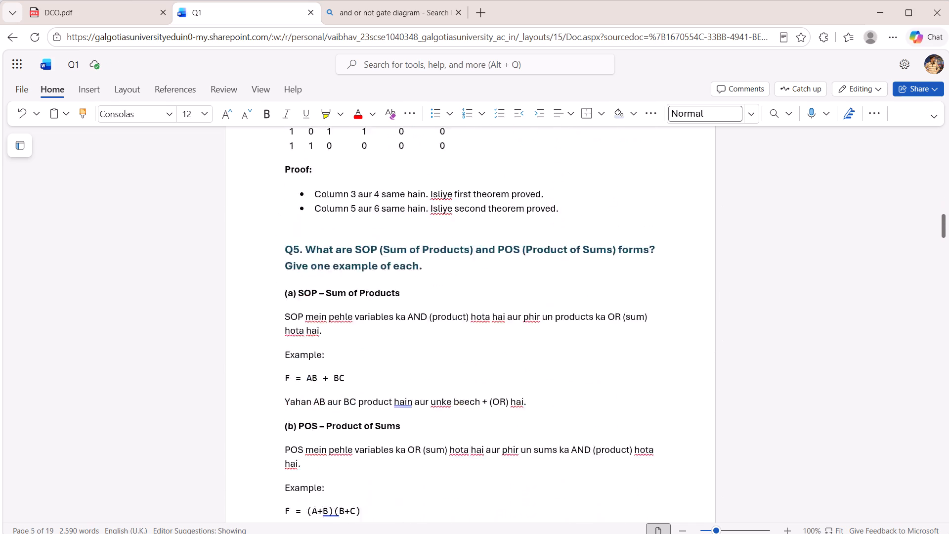
{"action": "scroll", "coordinate": [339, 411], "scroll_direction": "down", "scroll_amount": 4}
{"action": "scroll", "coordinate": [339, 411], "scroll_direction": "up", "scroll_amount": 6}
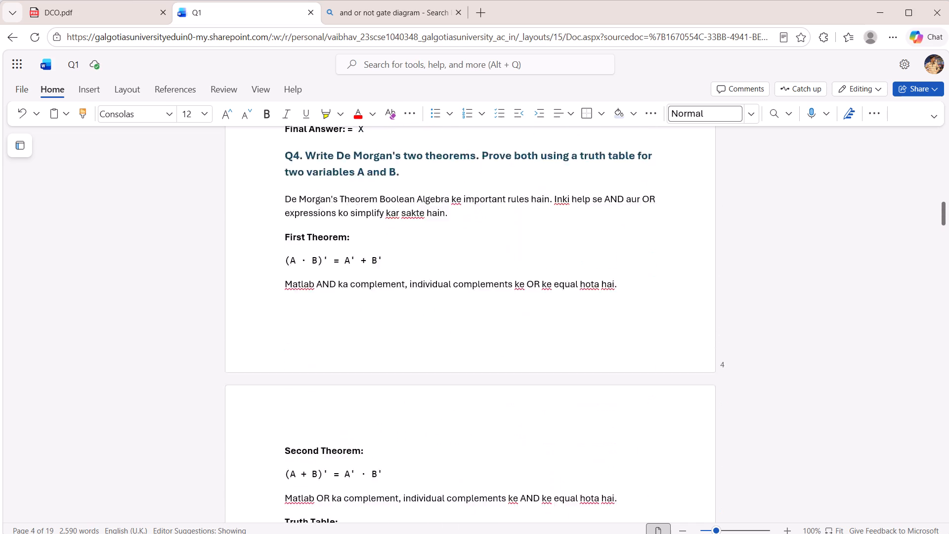
{"action": "scroll", "coordinate": [339, 411], "scroll_direction": "up", "scroll_amount": 8}
{"action": "scroll", "coordinate": [339, 411], "scroll_direction": "down", "scroll_amount": 4}
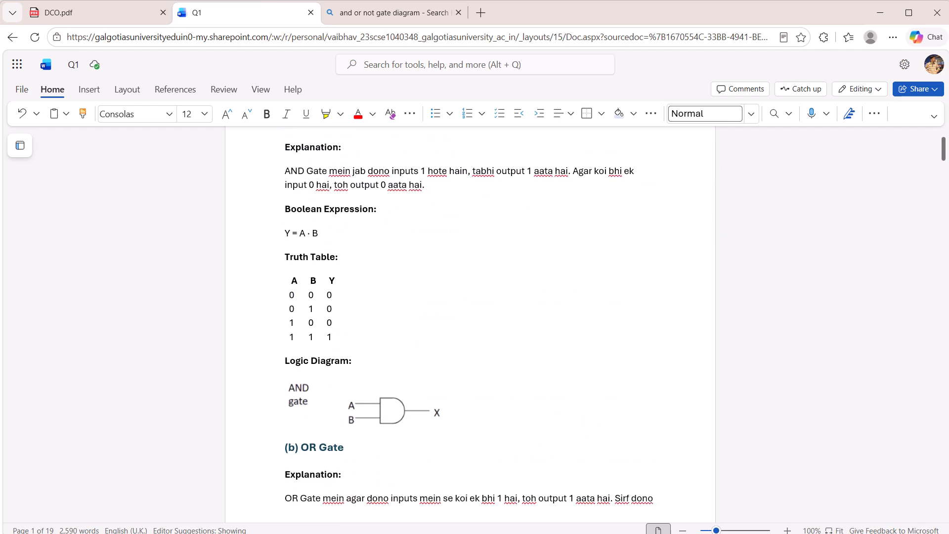
{"action": "scroll", "coordinate": [339, 411], "scroll_direction": "down", "scroll_amount": 8}
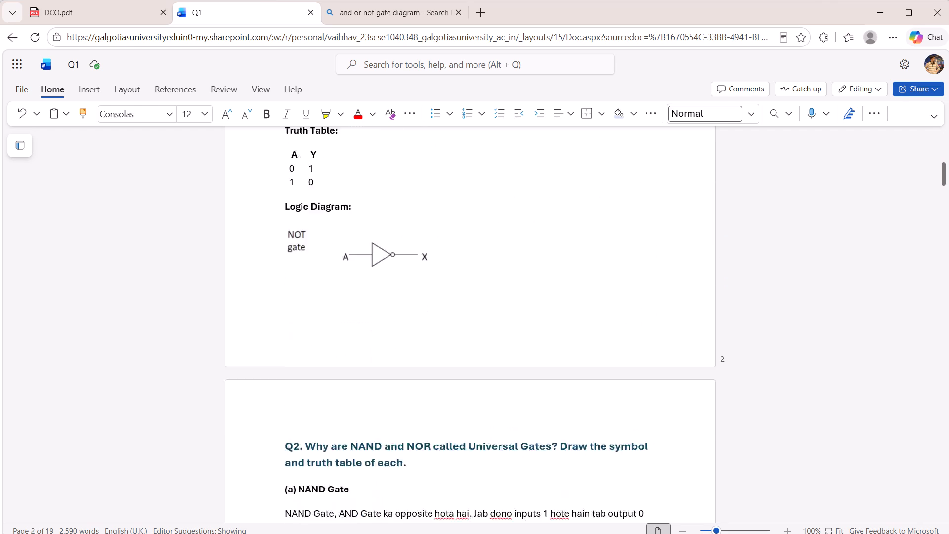
{"action": "scroll", "coordinate": [339, 411], "scroll_direction": "down", "scroll_amount": 2}
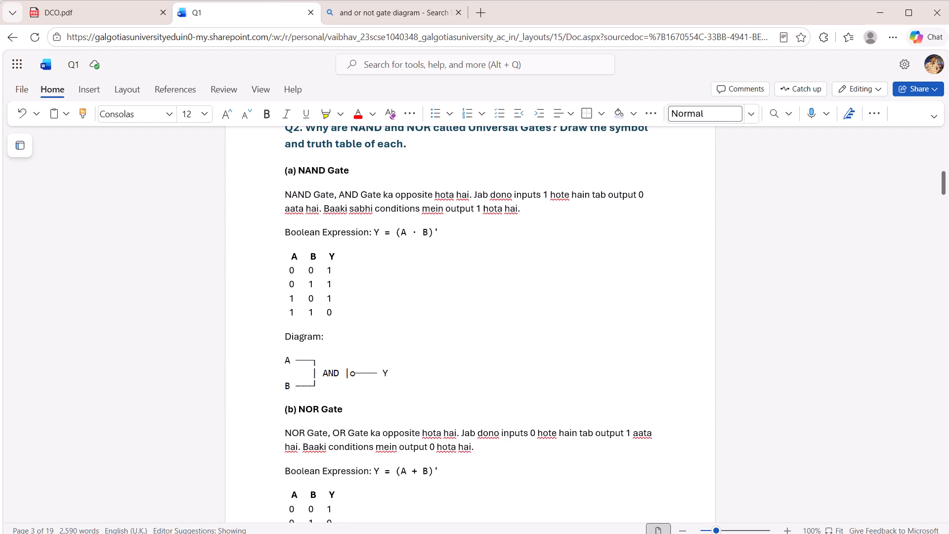
{"action": "scroll", "coordinate": [339, 411], "scroll_direction": "up", "scroll_amount": 1}
{"action": "scroll", "coordinate": [339, 411], "scroll_direction": "down", "scroll_amount": 1}
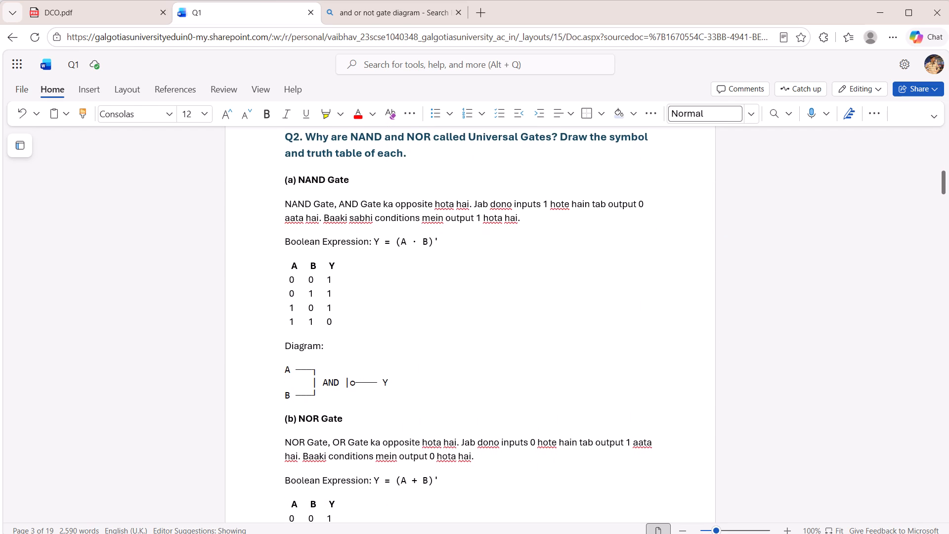
{"action": "scroll", "coordinate": [339, 411], "scroll_direction": "down", "scroll_amount": 2}
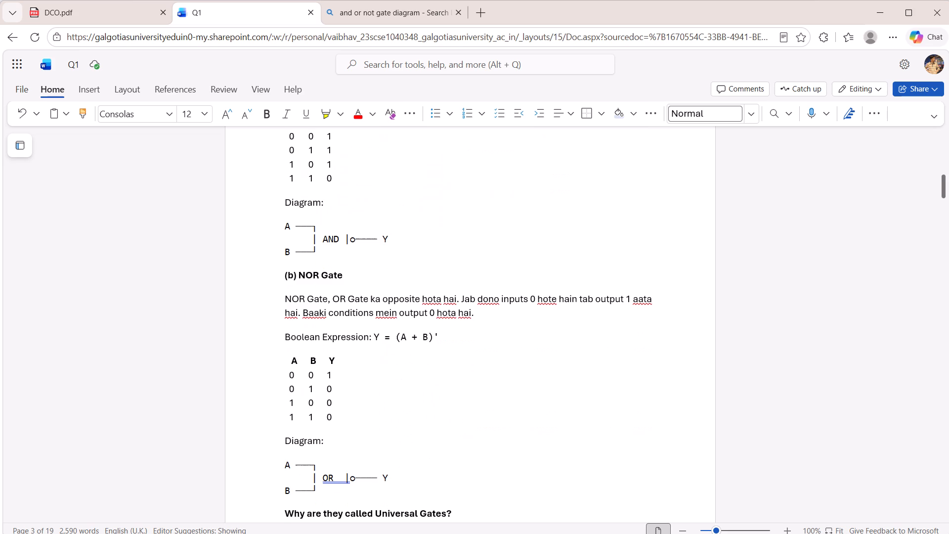
{"action": "scroll", "coordinate": [339, 411], "scroll_direction": "down", "scroll_amount": 1}
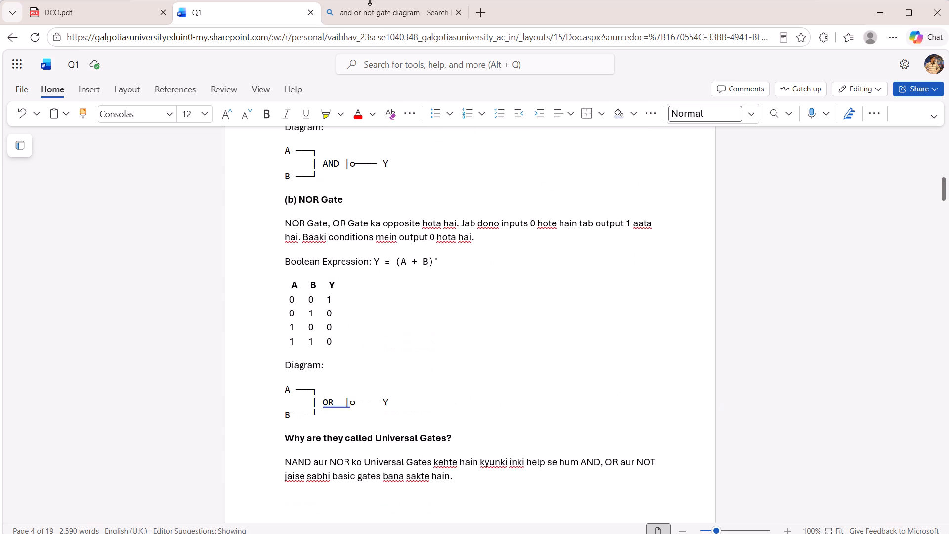
Return to the Bing image search, close the opened picture and search for "nand or nor gate diagram".
{"action": "left_click", "coordinate": [378, 22]}
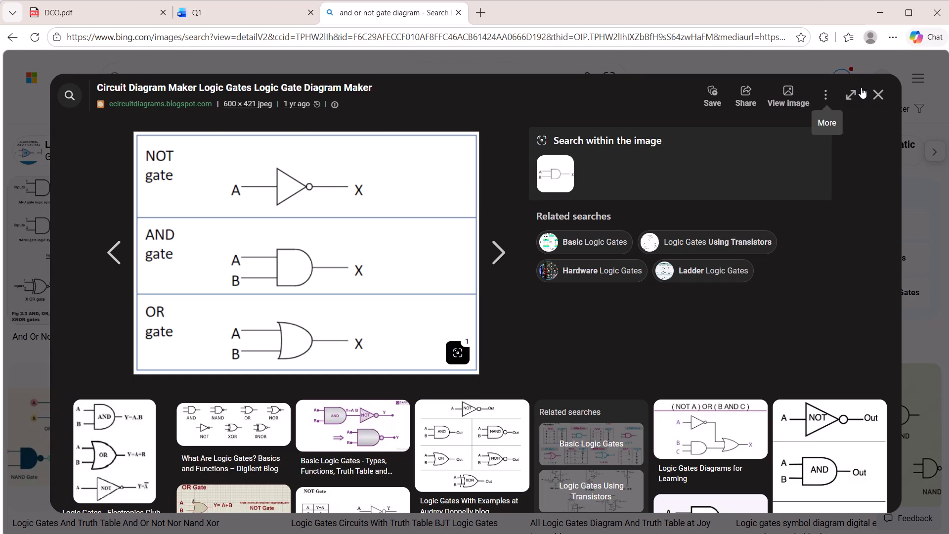
{"action": "left_click", "coordinate": [870, 87]}
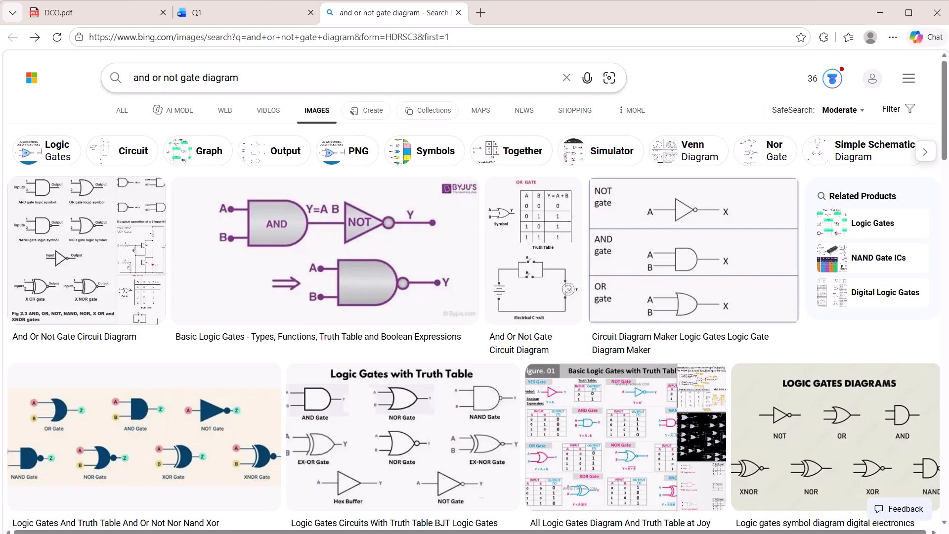
{"action": "left_click", "coordinate": [131, 74]}
{"action": "key", "text": "n"}
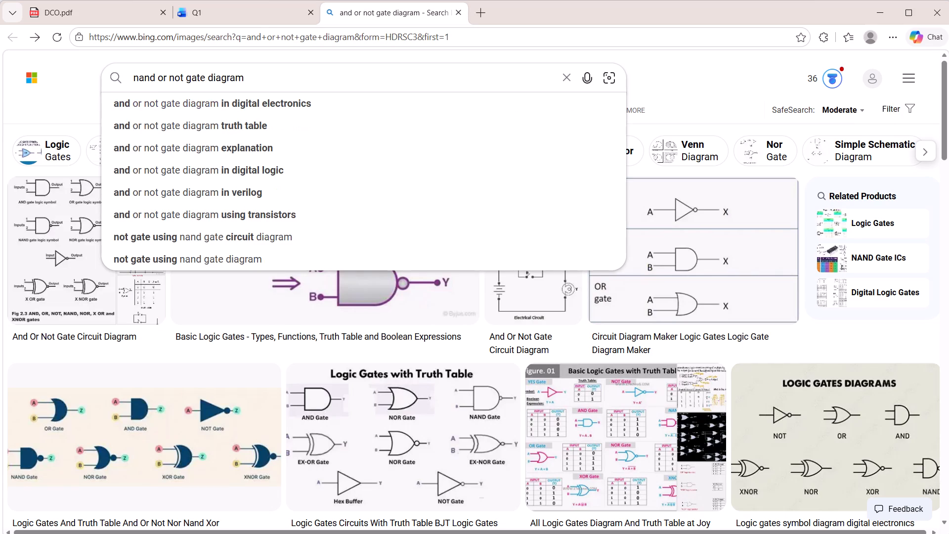
{"action": "left_click", "coordinate": [183, 82]}
{"action": "key", "text": "BackSpace"}
{"action": "key", "text": "r"}
{"action": "key", "text": "Return"}
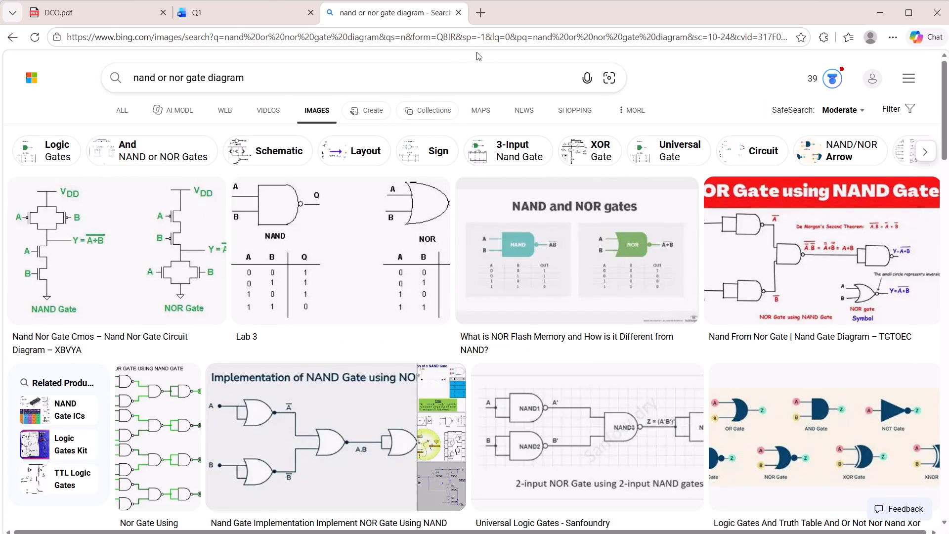
Open the "Lab 3" image result and capture the NAND gate symbol with its label as a copied screen snip.
{"action": "left_click", "coordinate": [344, 201]}
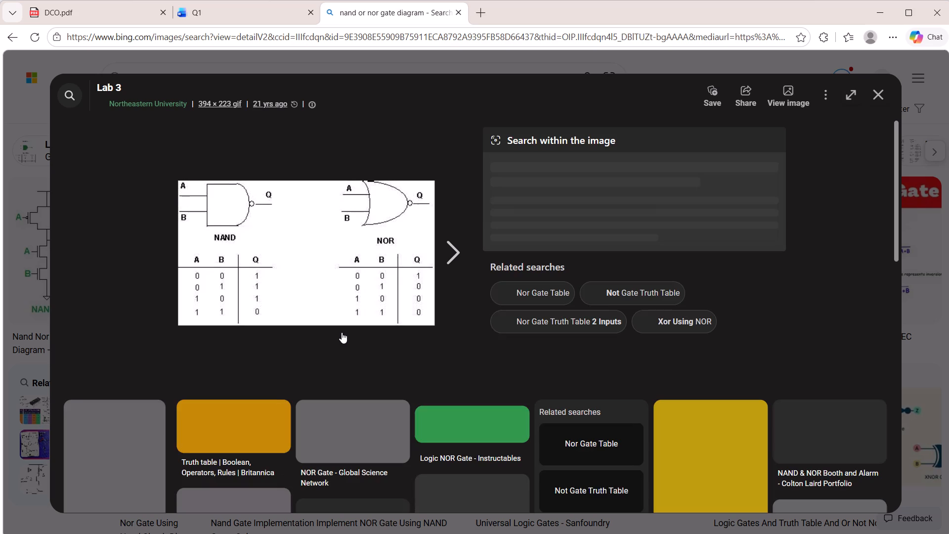
{"action": "key", "text": "Print"}
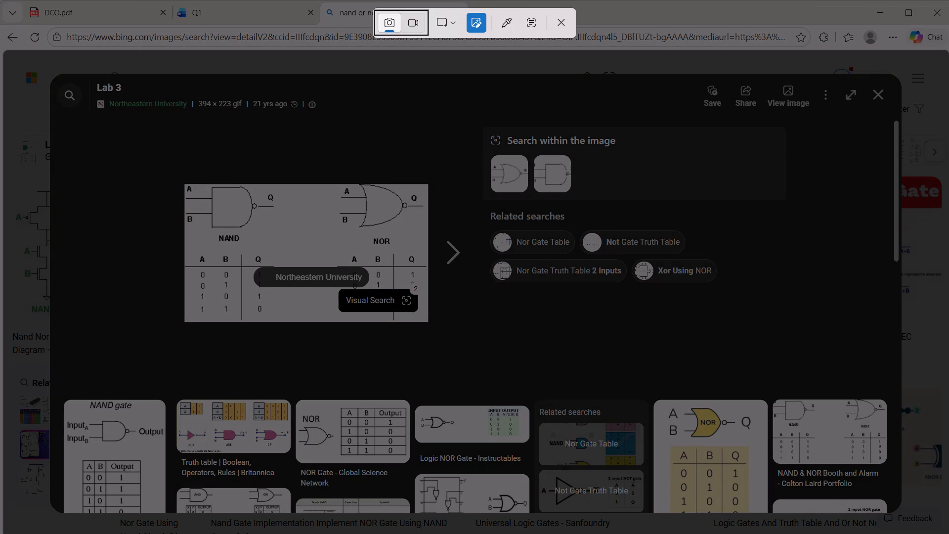
{"action": "left_click_drag", "start_coordinate": [185, 184], "coordinate": [284, 231]}
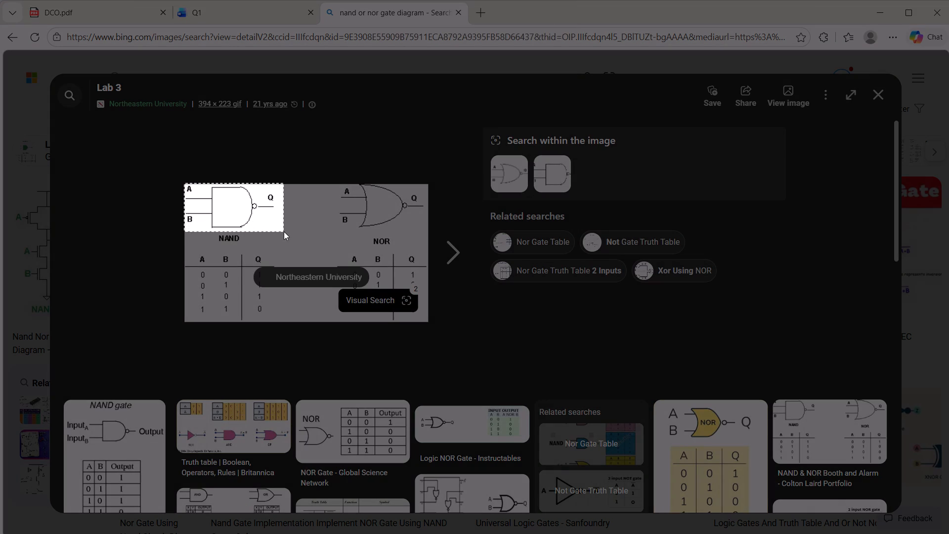
{"action": "left_click_drag", "start_coordinate": [284, 231], "coordinate": [284, 244]}
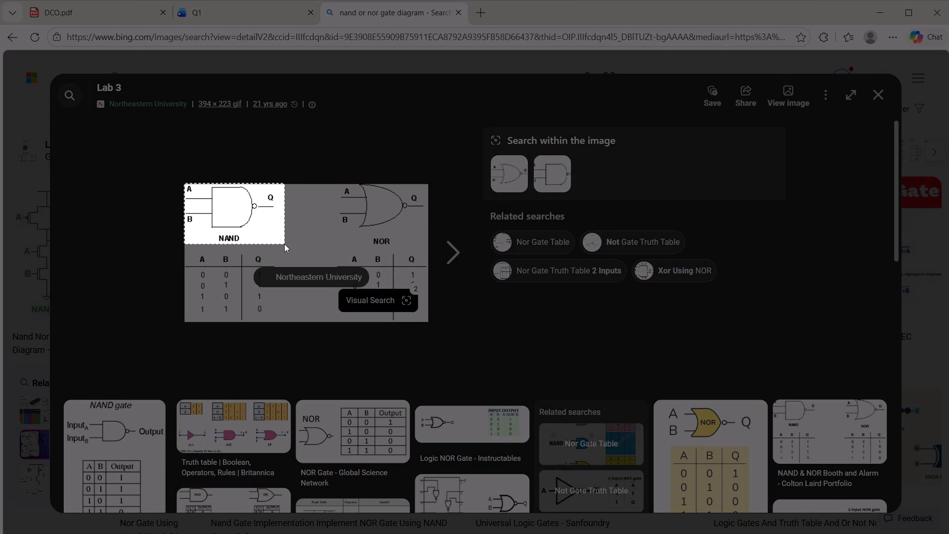
{"action": "key", "text": "ctrl+c"}
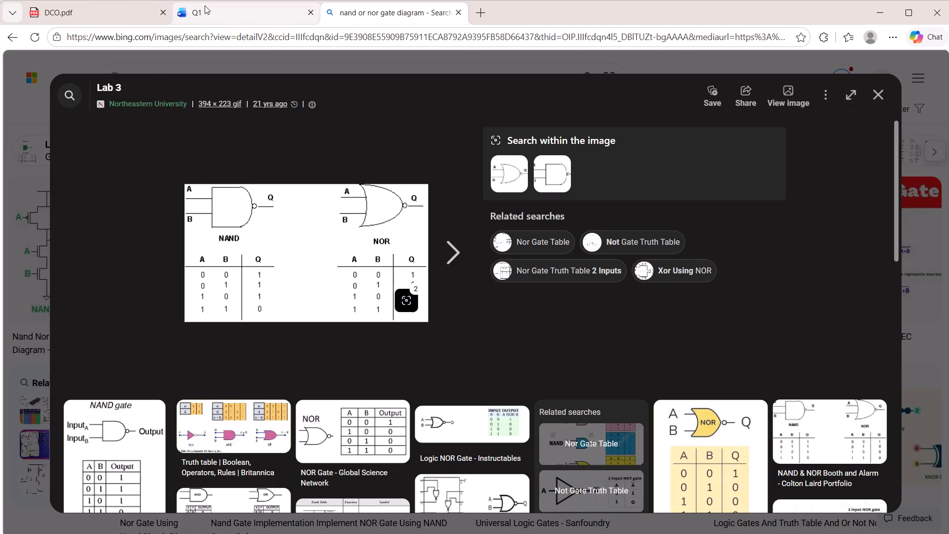
In the Q1 document, replace the text-drawn NAND diagram in Q2 (a) with the captured NAND gate image.
{"action": "left_click", "coordinate": [205, 5]}
{"action": "scroll", "coordinate": [340, 179], "scroll_direction": "up", "scroll_amount": 1}
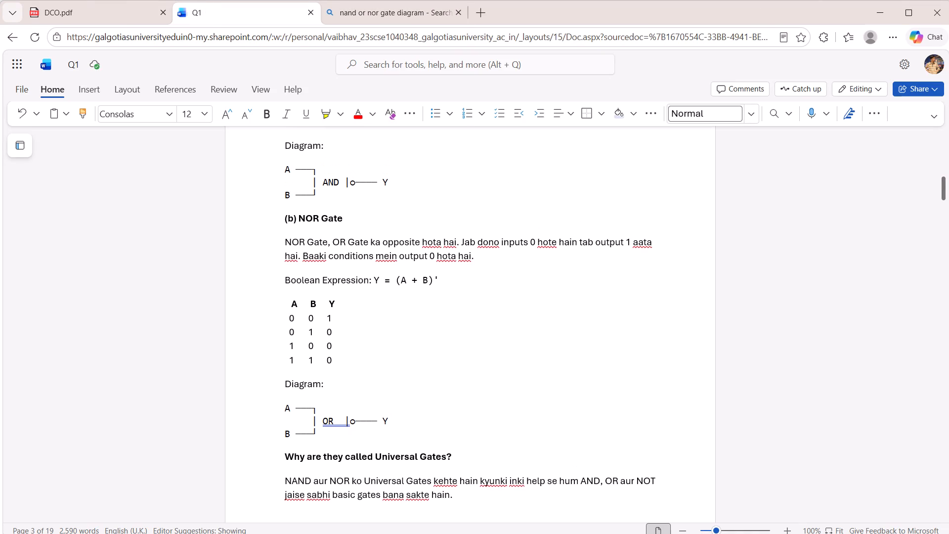
{"action": "left_click_drag", "start_coordinate": [354, 206], "coordinate": [267, 169]}
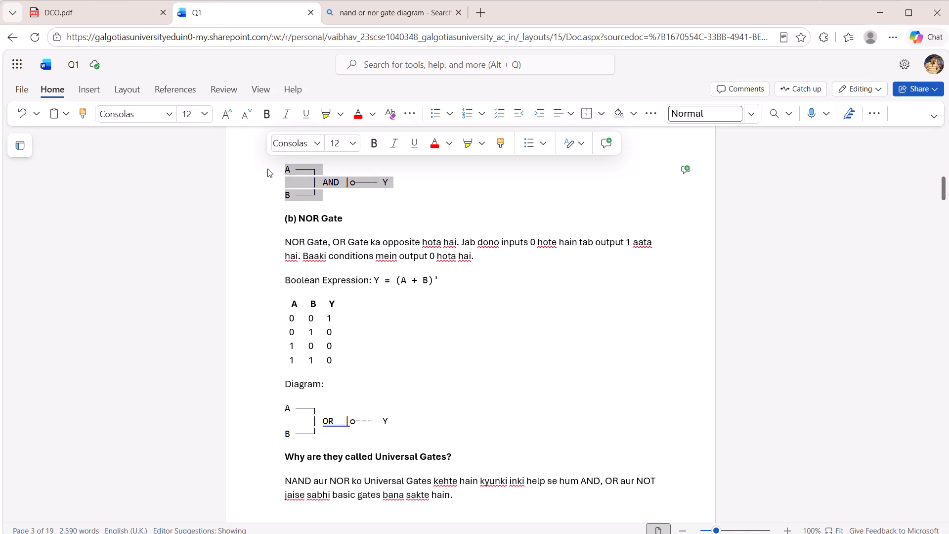
{"action": "key", "text": "ctrl+v"}
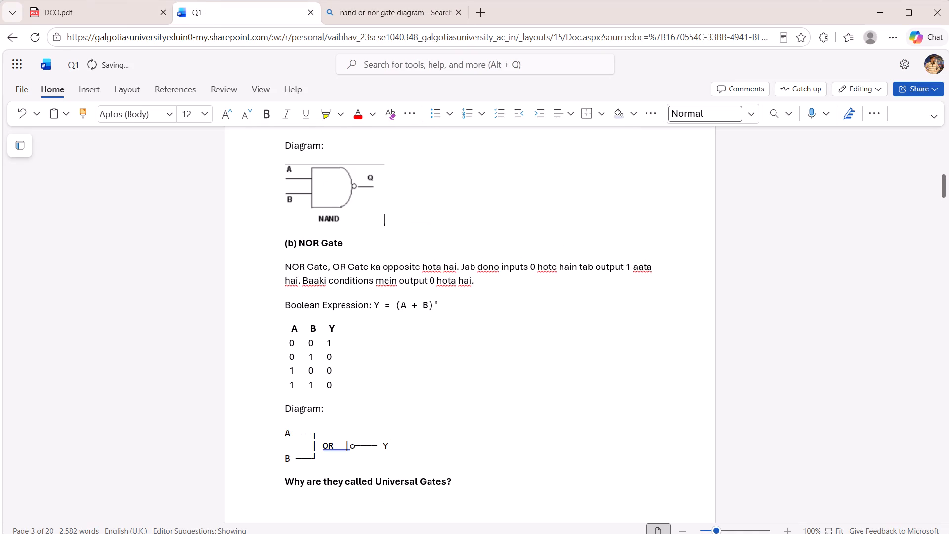
Select the whole text-drawn NOR diagram in Q2 (b) and return to the "Lab 3" picture in the Bing image search.
{"action": "left_click_drag", "start_coordinate": [319, 463], "coordinate": [280, 442]}
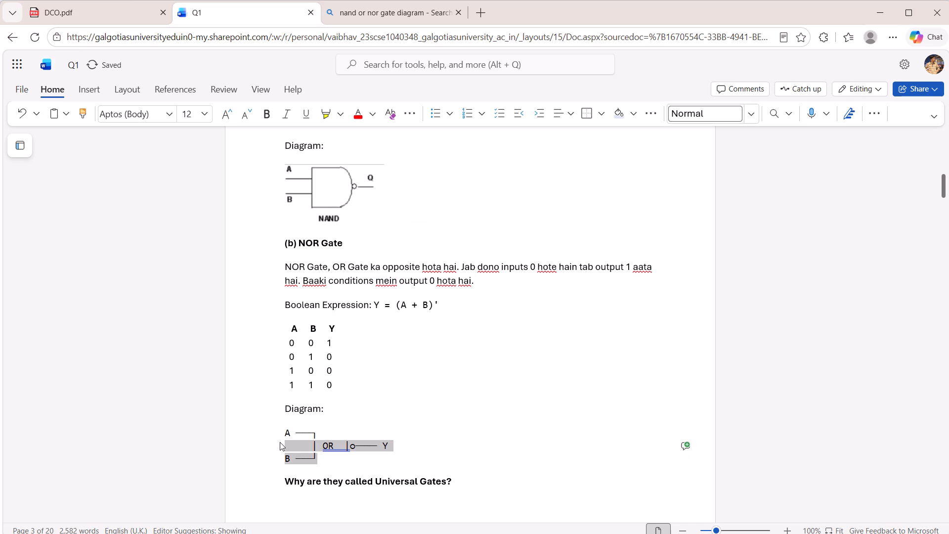
{"action": "left_click_drag", "start_coordinate": [280, 442], "coordinate": [275, 432]}
{"action": "left_click", "coordinate": [366, 38]}
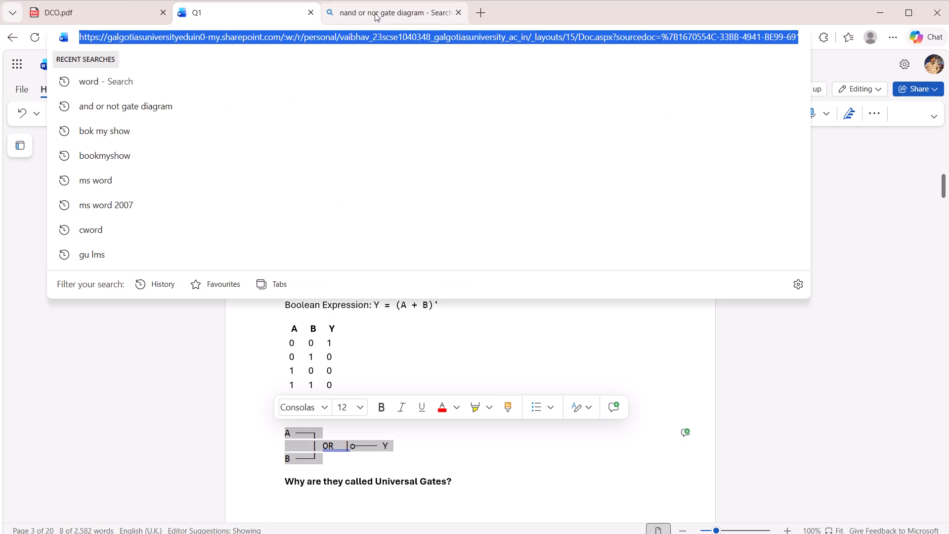
{"action": "left_click", "coordinate": [375, 14]}
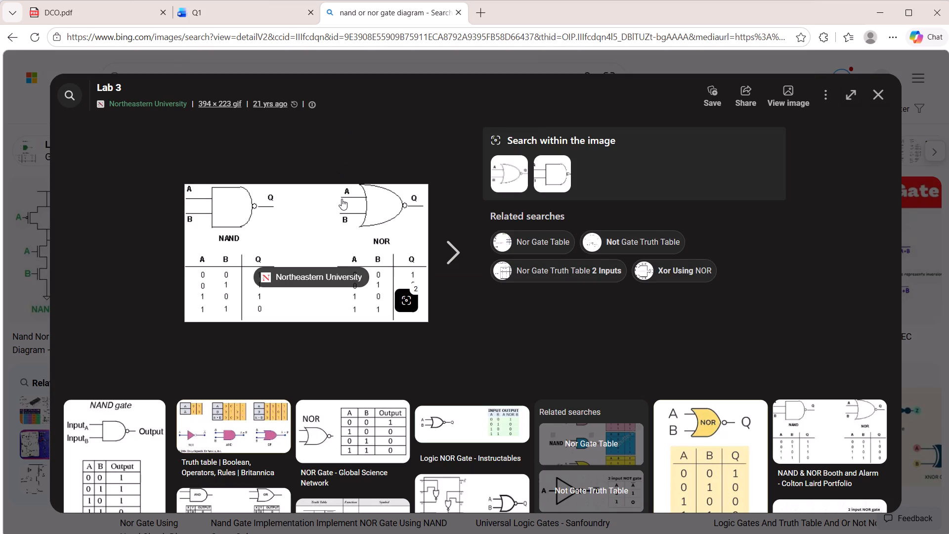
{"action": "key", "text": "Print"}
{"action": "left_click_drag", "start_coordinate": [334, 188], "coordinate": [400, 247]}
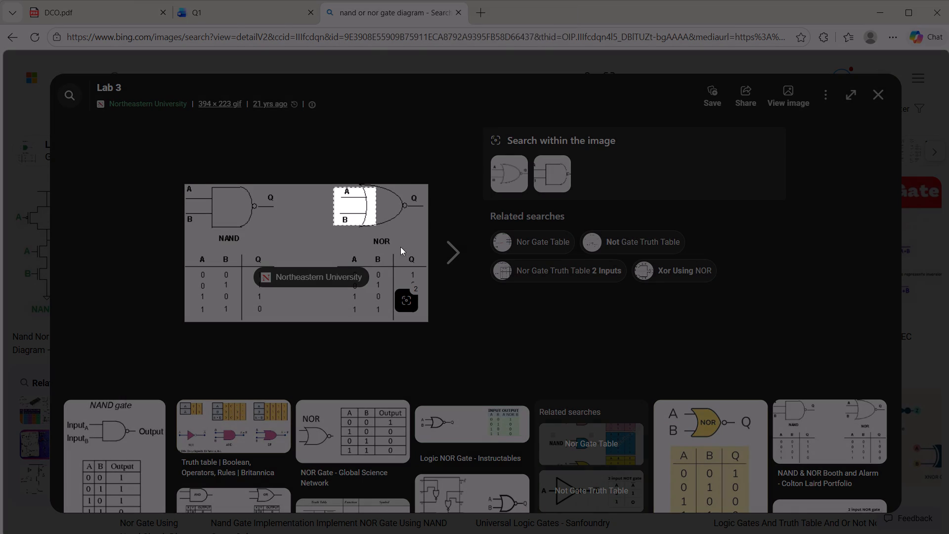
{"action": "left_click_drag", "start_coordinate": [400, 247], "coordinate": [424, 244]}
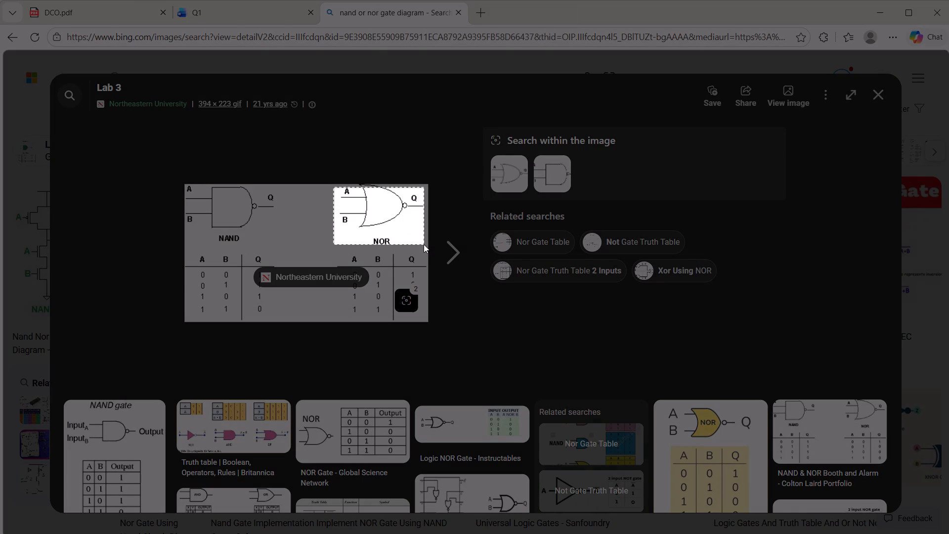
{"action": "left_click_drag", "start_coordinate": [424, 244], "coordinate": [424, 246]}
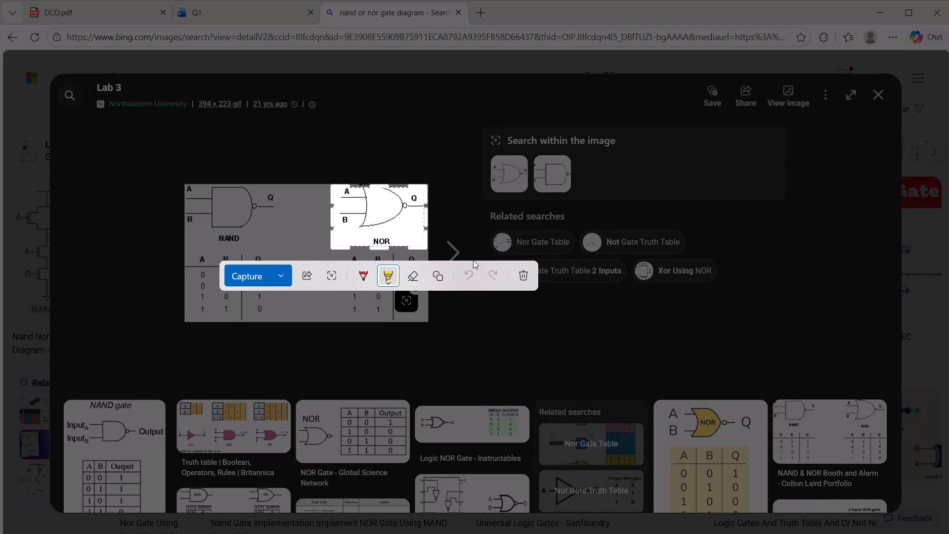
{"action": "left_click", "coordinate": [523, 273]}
Capture the NOR gate symbol with its label from the "Lab 3" image as a copied screen snip.
{"action": "key", "text": "Print"}
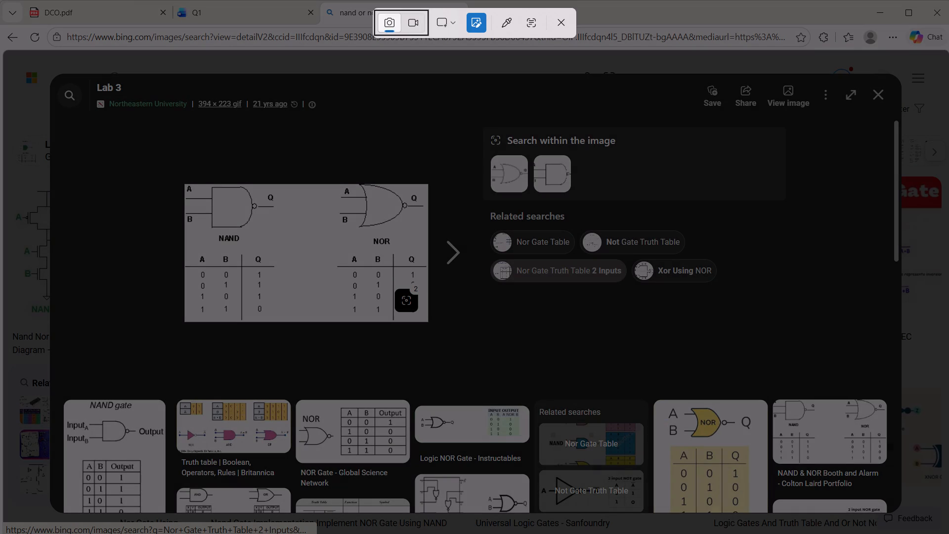
{"action": "left_click_drag", "start_coordinate": [332, 184], "coordinate": [406, 195]}
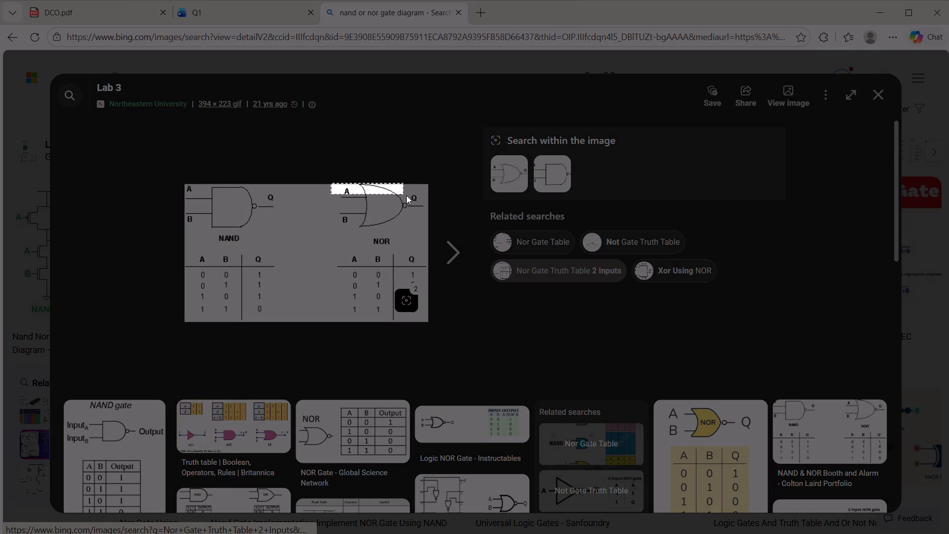
{"action": "left_click_drag", "start_coordinate": [406, 195], "coordinate": [427, 241]}
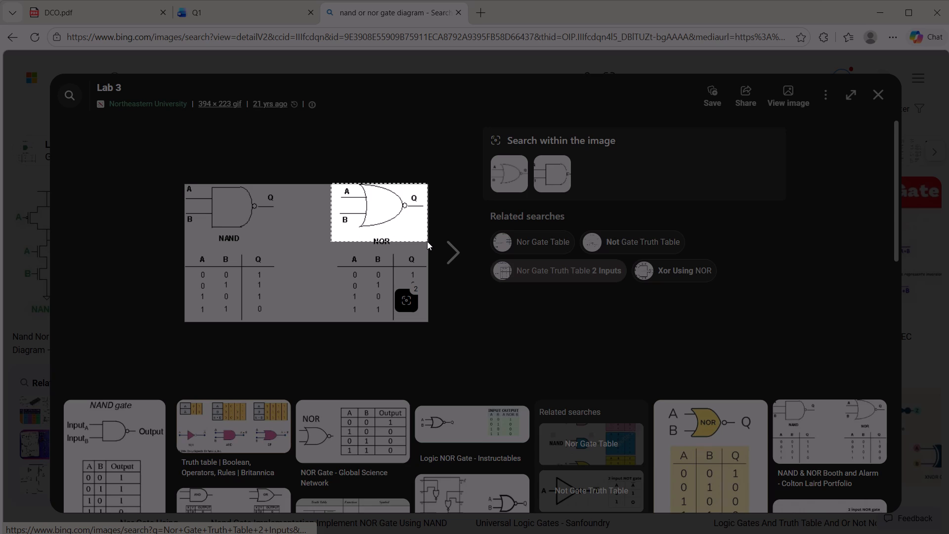
{"action": "left_click_drag", "start_coordinate": [427, 241], "coordinate": [426, 245]}
{"action": "key", "text": "ctrl+c"}
In the Q1 document, replace the selected text-drawn NOR diagram in Q2 (b) with the captured NOR gate image.
{"action": "left_click", "coordinate": [254, 7]}
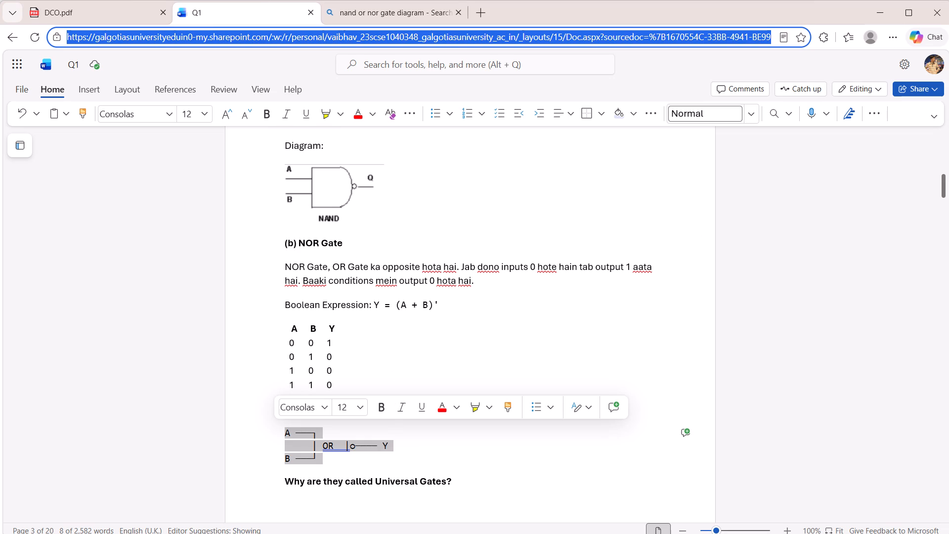
{"action": "key", "text": "ctrl+v"}
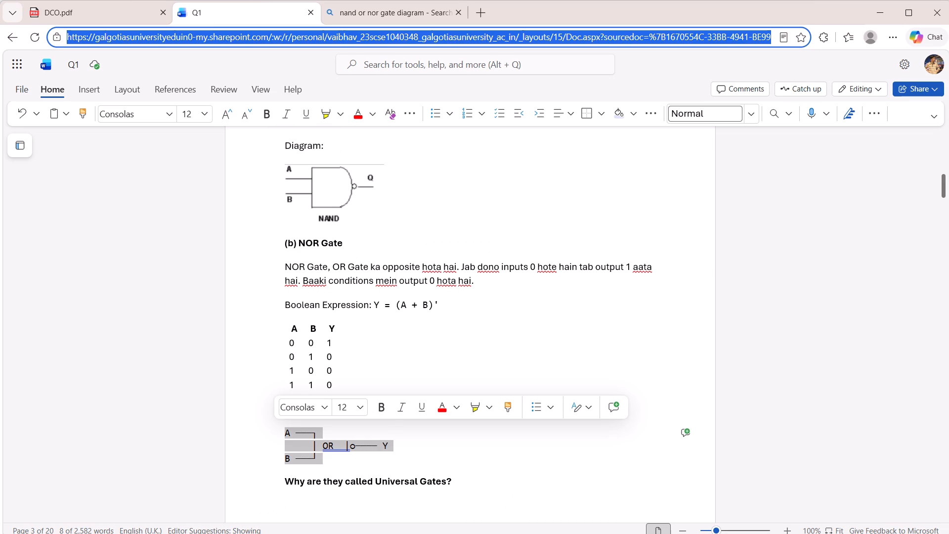
{"action": "left_click", "coordinate": [322, 456]}
{"action": "key", "text": "ctrl+v"}
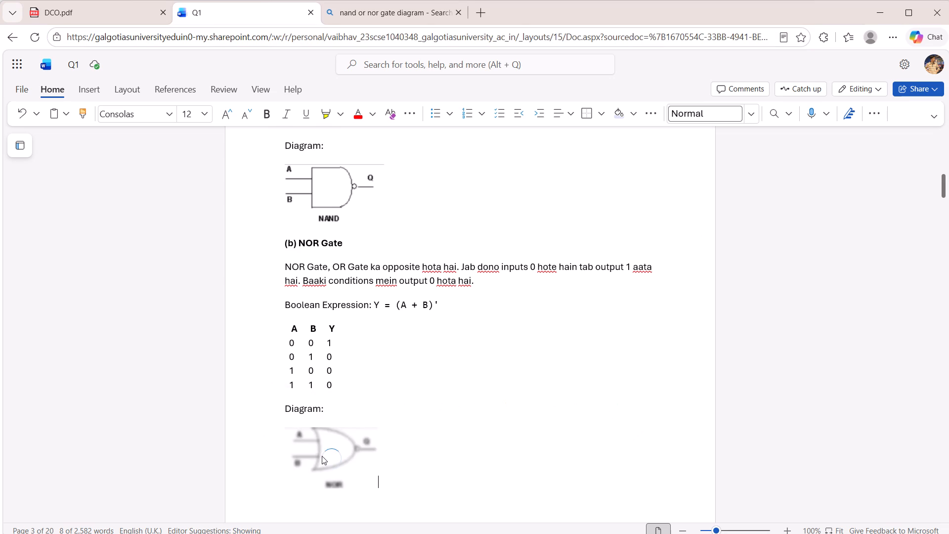
Review the answers from the end of Q2 through Q5, down to the SOP and POS difference table.
{"action": "scroll", "coordinate": [362, 463], "scroll_direction": "down", "scroll_amount": 2}
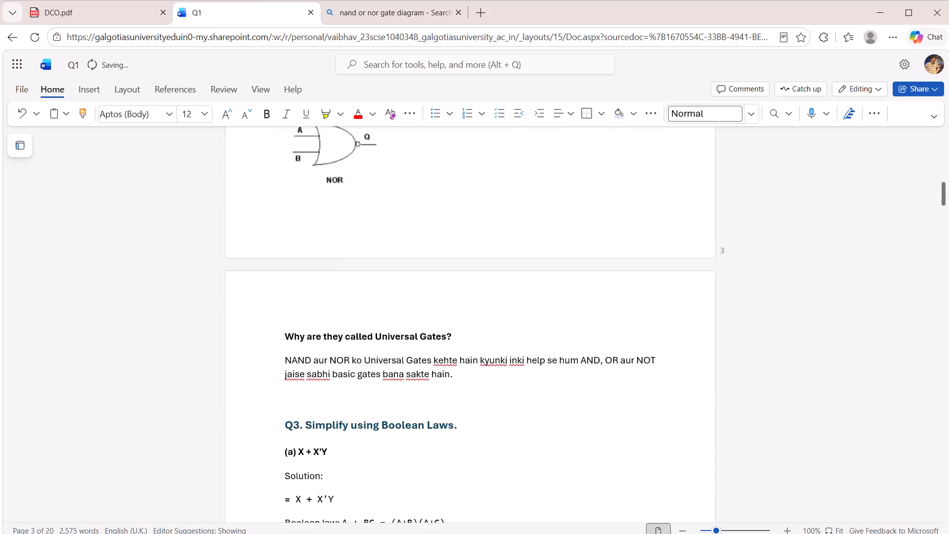
{"action": "scroll", "coordinate": [362, 463], "scroll_direction": "down", "scroll_amount": 2}
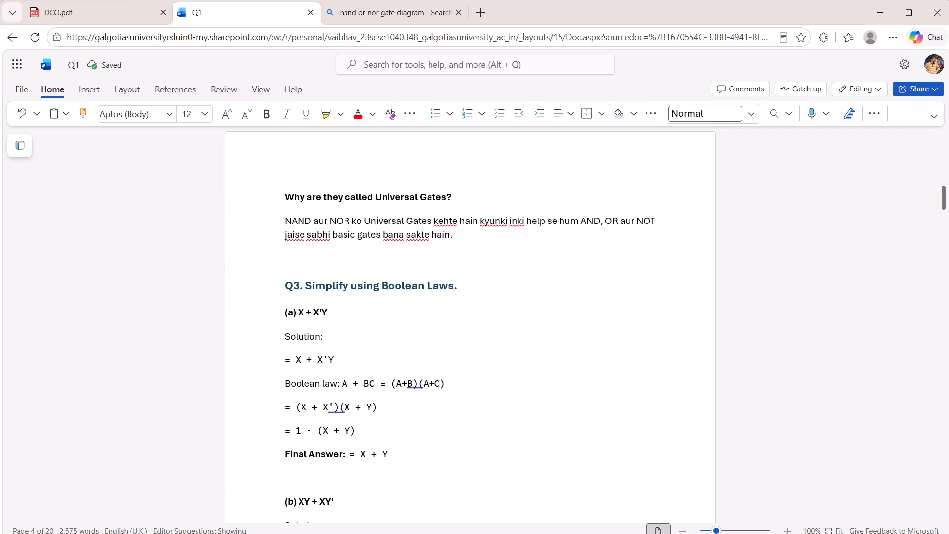
{"action": "scroll", "coordinate": [362, 463], "scroll_direction": "down", "scroll_amount": 5}
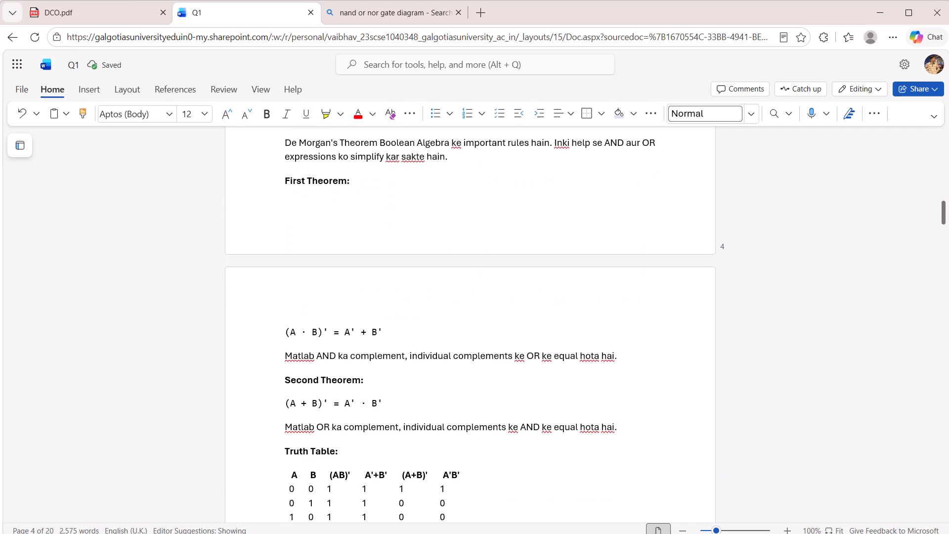
{"action": "scroll", "coordinate": [362, 463], "scroll_direction": "down", "scroll_amount": 2}
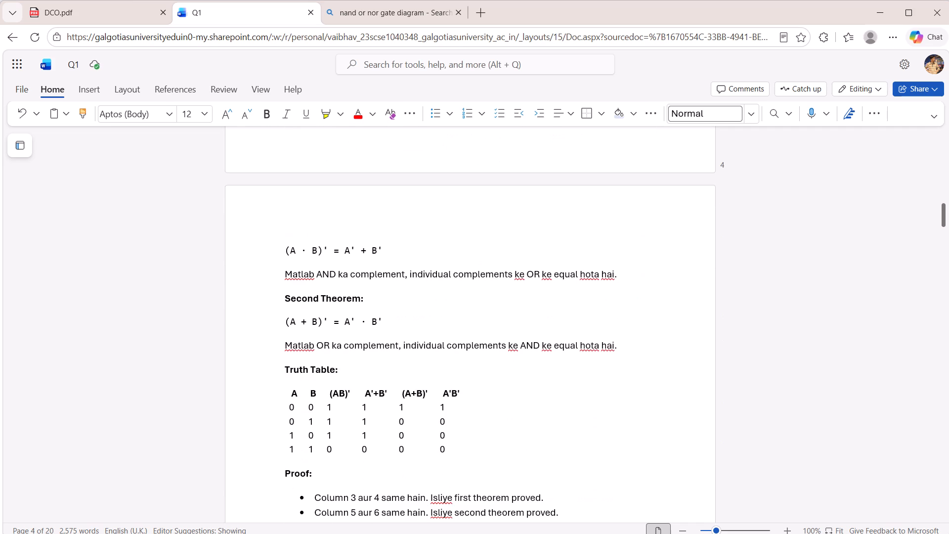
{"action": "scroll", "coordinate": [362, 463], "scroll_direction": "down", "scroll_amount": 3}
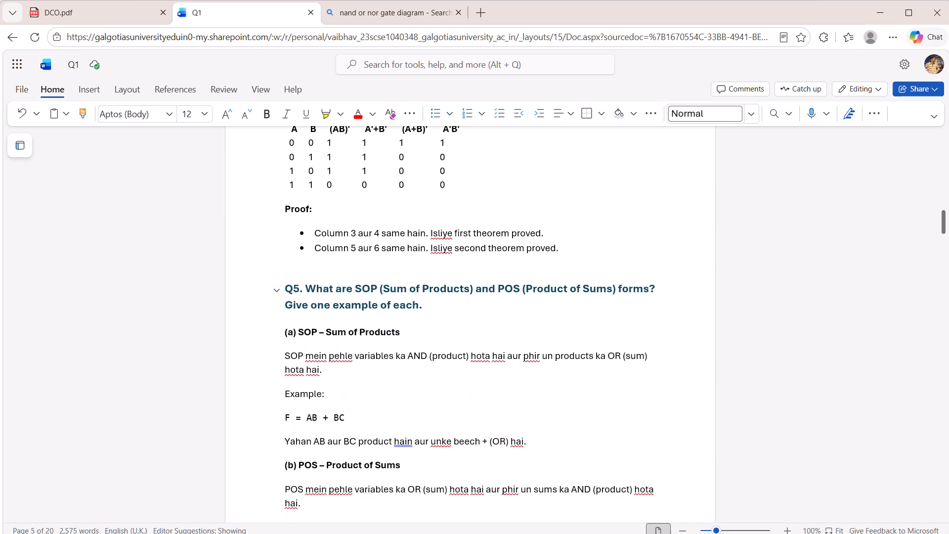
{"action": "scroll", "coordinate": [362, 463], "scroll_direction": "down", "scroll_amount": 2}
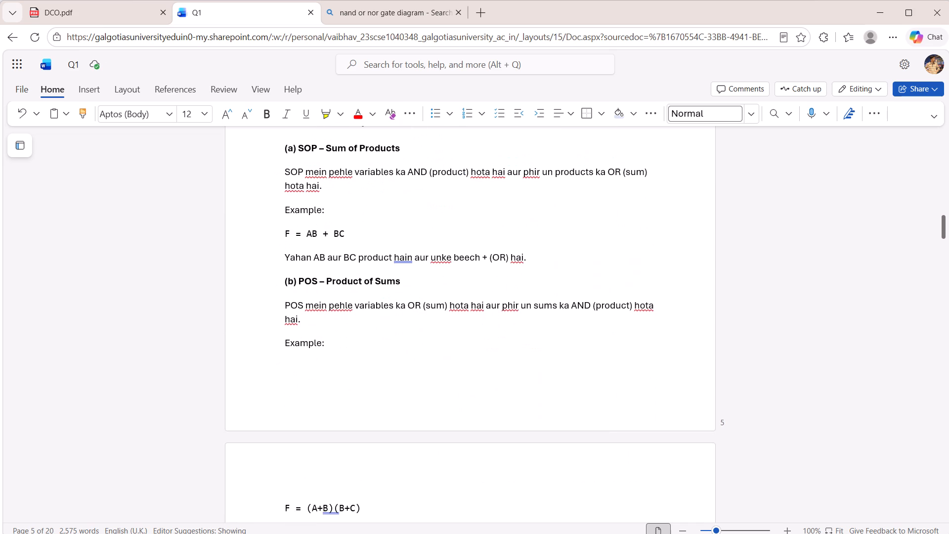
{"action": "scroll", "coordinate": [362, 463], "scroll_direction": "down", "scroll_amount": 2}
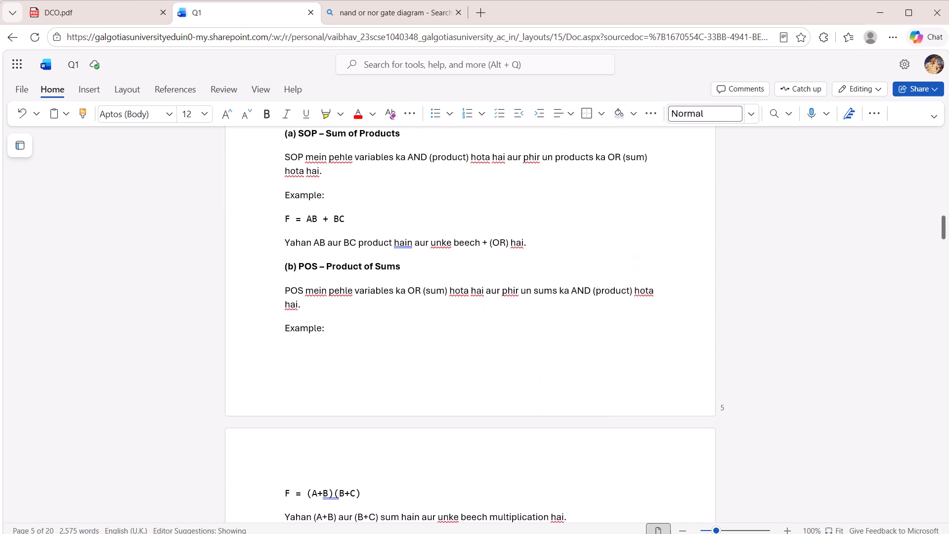
{"action": "scroll", "coordinate": [362, 463], "scroll_direction": "up", "scroll_amount": 1}
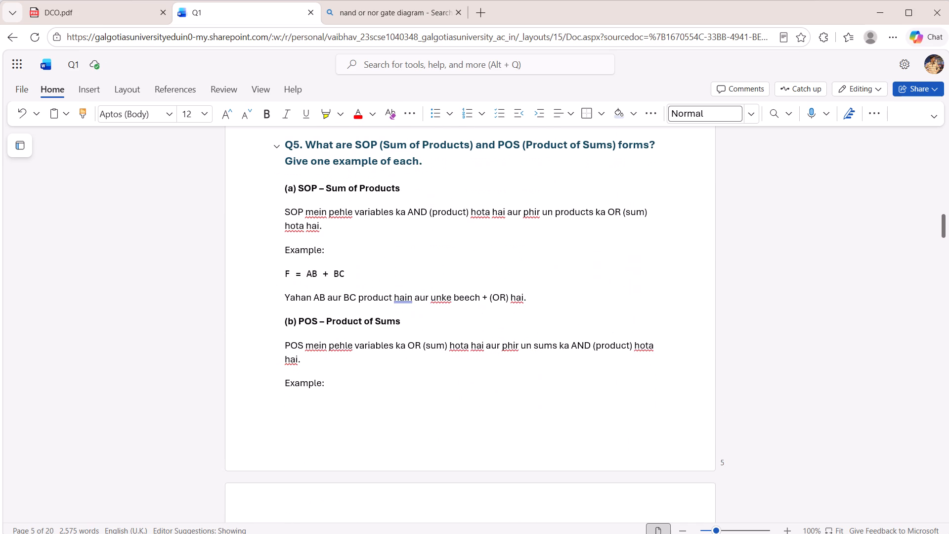
{"action": "scroll", "coordinate": [362, 463], "scroll_direction": "down", "scroll_amount": 1}
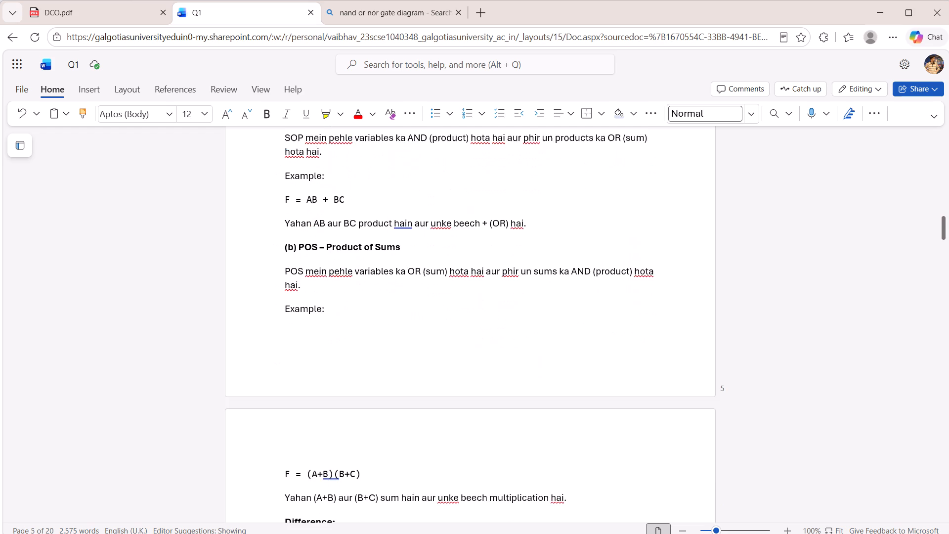
{"action": "scroll", "coordinate": [362, 463], "scroll_direction": "down", "scroll_amount": 3}
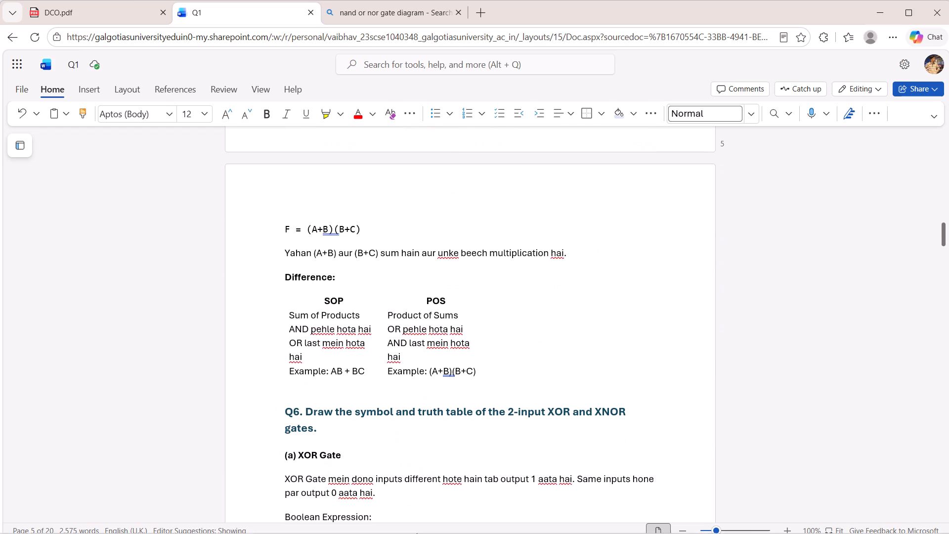
Widen both columns of the SOP and POS difference table in Q5 so each entry fits on one line.
{"action": "left_click", "coordinate": [383, 340]}
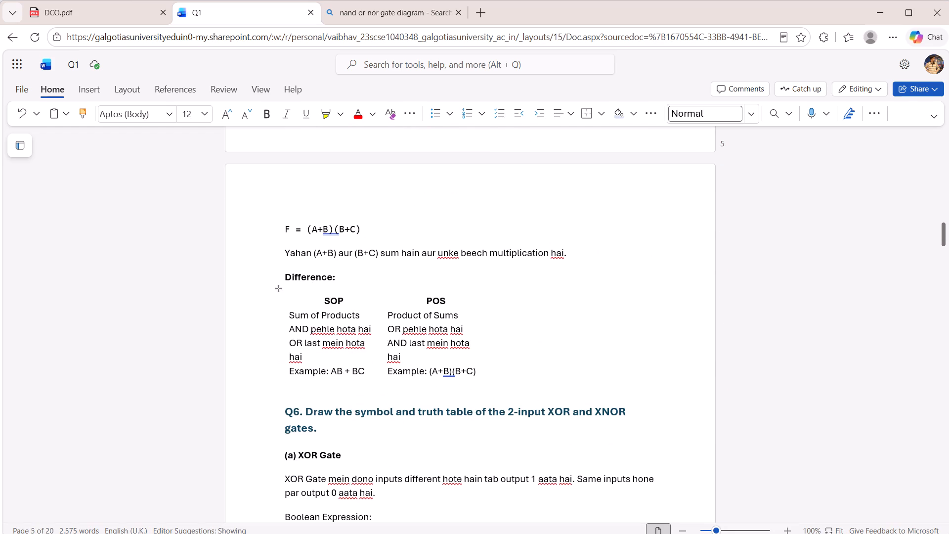
{"action": "left_click_drag", "start_coordinate": [382, 340], "coordinate": [408, 340]}
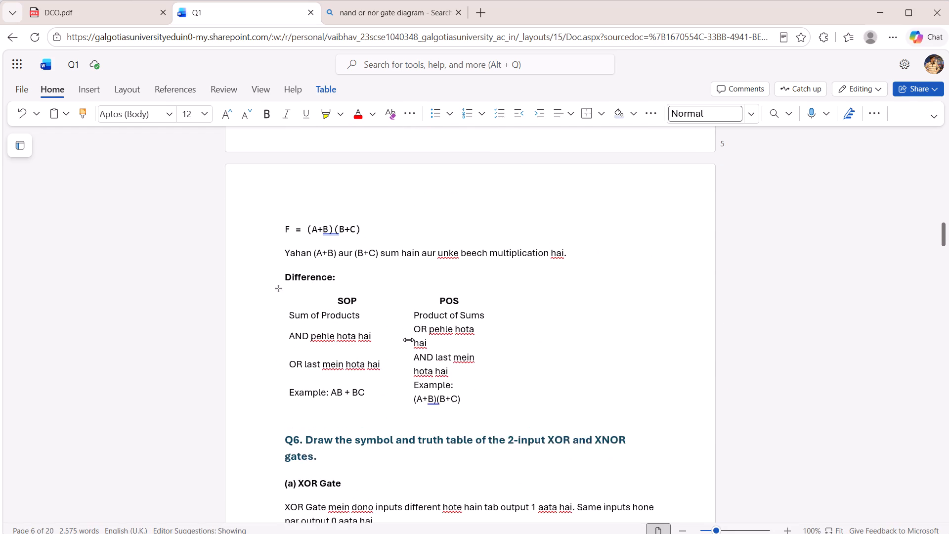
{"action": "left_click_drag", "start_coordinate": [408, 340], "coordinate": [424, 344]}
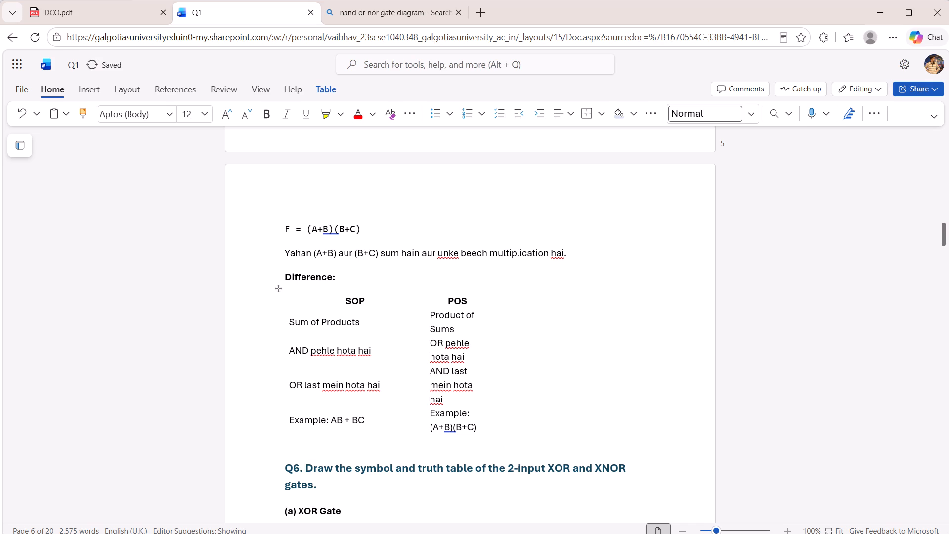
{"action": "left_click", "coordinate": [485, 353]}
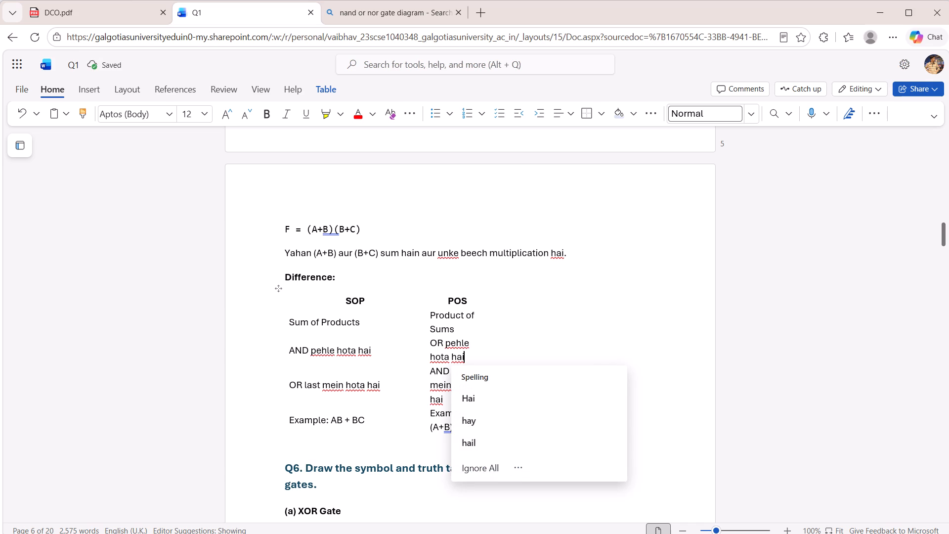
{"action": "left_click_drag", "start_coordinate": [491, 350], "coordinate": [568, 350]}
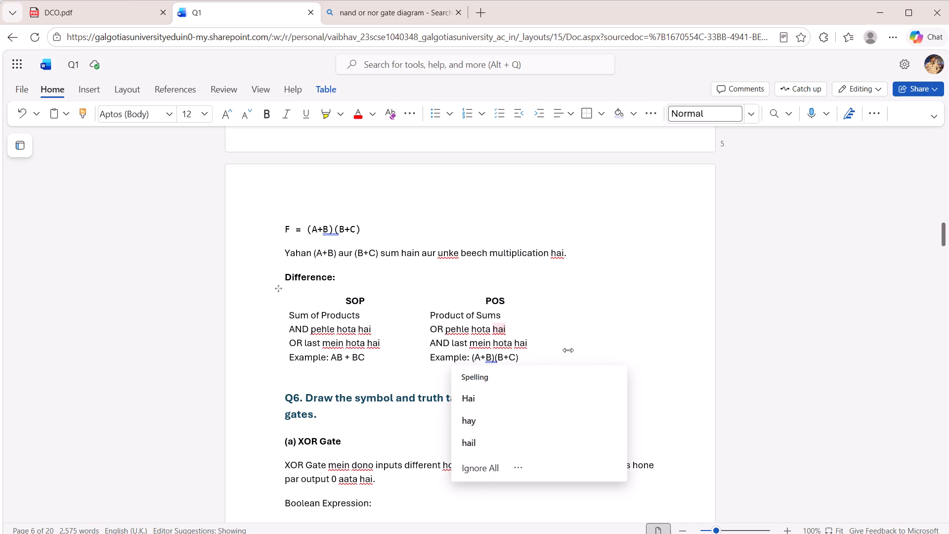
{"action": "left_click_drag", "start_coordinate": [568, 350], "coordinate": [553, 349]}
{"action": "left_click", "coordinate": [555, 348]}
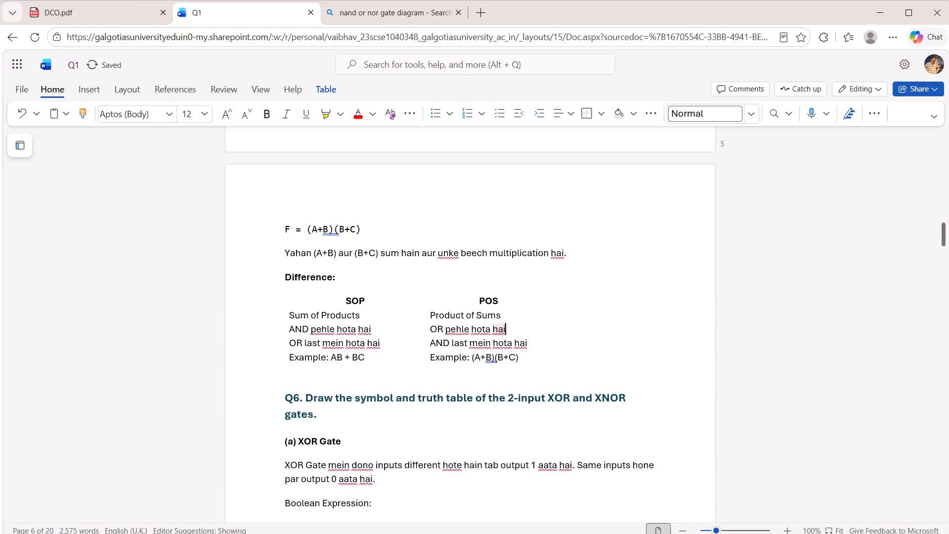
{"action": "left_click", "coordinate": [555, 348]}
{"action": "left_click", "coordinate": [595, 359]}
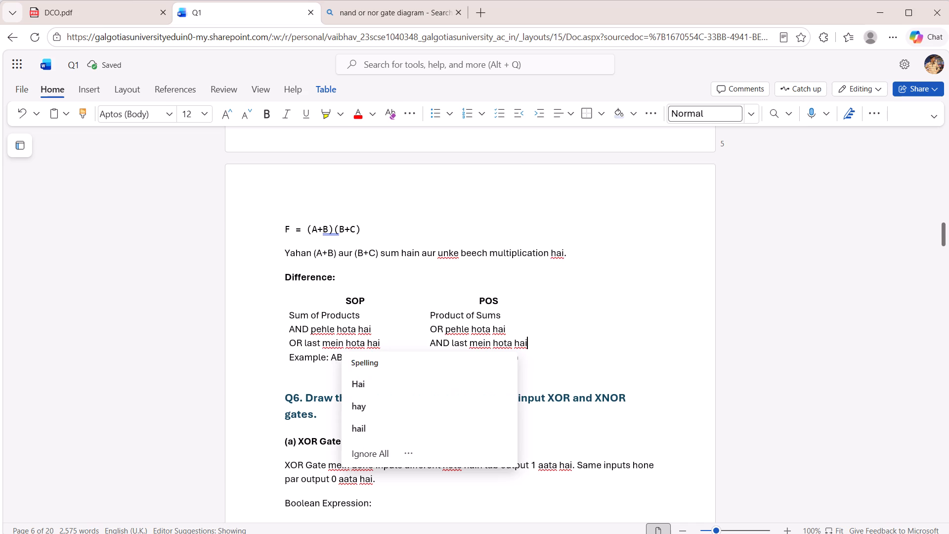
In the browser's image search, change the query to "xor or xnor gate diagram" and run it to find symbols for Q6.
{"action": "scroll", "coordinate": [595, 359], "scroll_direction": "down", "scroll_amount": 2}
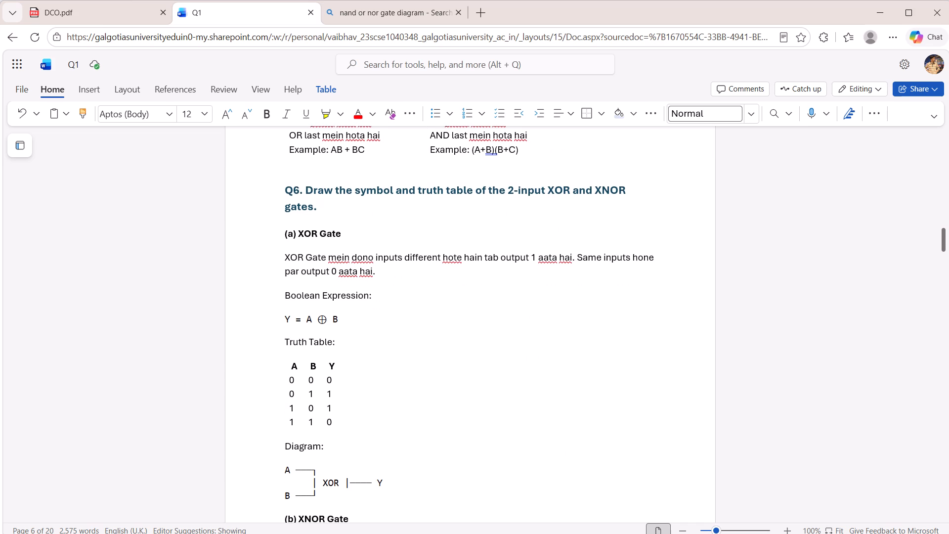
{"action": "scroll", "coordinate": [595, 359], "scroll_direction": "down", "scroll_amount": 2}
{"action": "scroll", "coordinate": [595, 359], "scroll_direction": "up", "scroll_amount": 1}
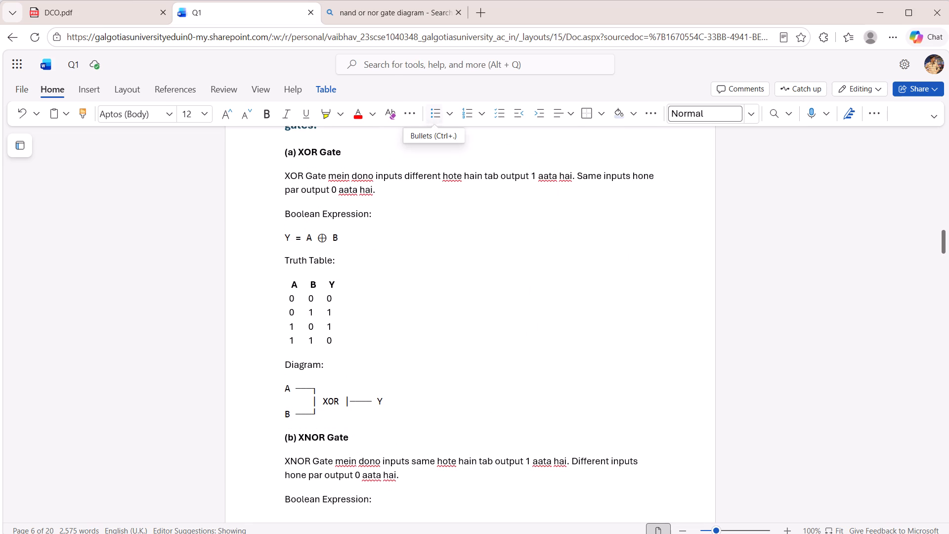
{"action": "left_click", "coordinate": [382, 9]}
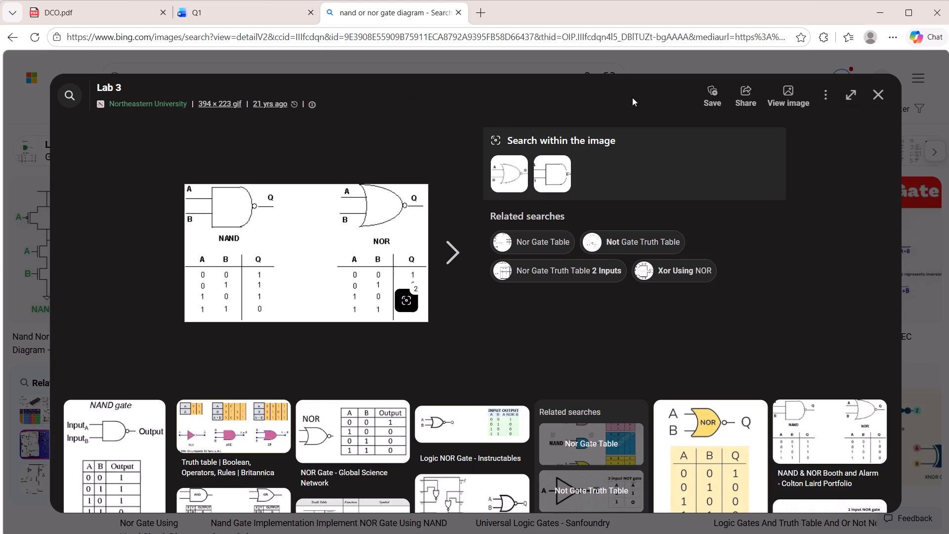
{"action": "left_click", "coordinate": [878, 92]}
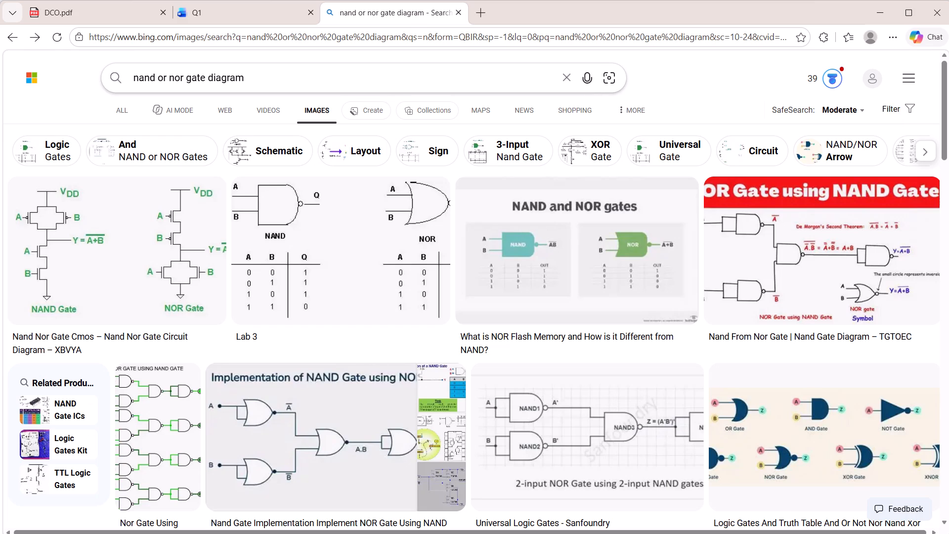
{"action": "left_click", "coordinate": [167, 77]}
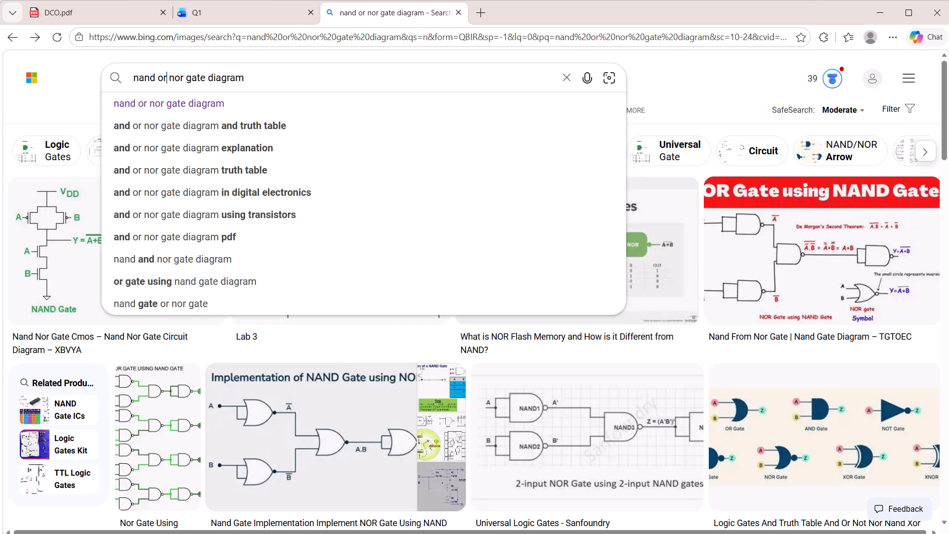
{"action": "key", "text": "Right"}
{"action": "key", "text": "x"}
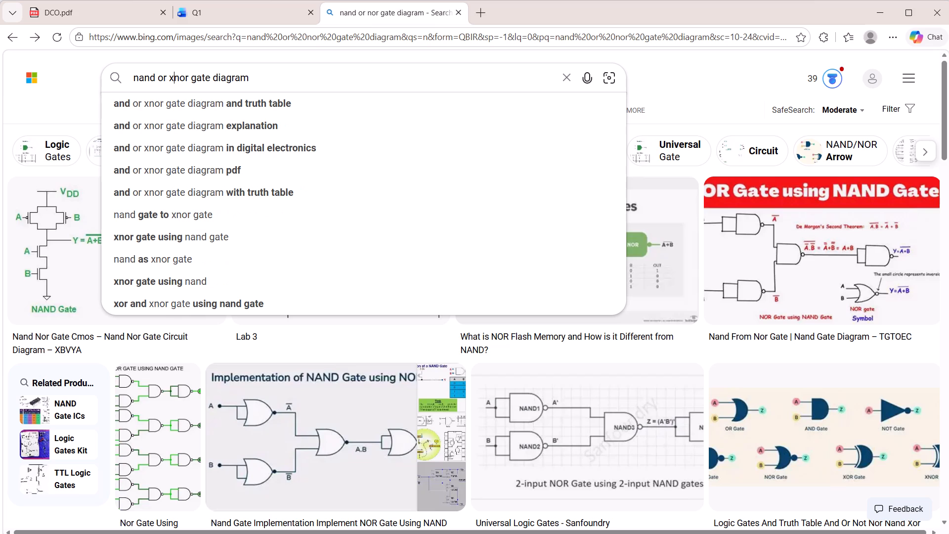
{"action": "key", "text": "Left"}
{"action": "key", "text": "Left"}
{"action": "key", "text": "Left"}
{"action": "key", "text": "Left"}
{"action": "key", "text": "Left"}
{"action": "key", "text": "BackSpace"}
{"action": "key", "text": "BackSpace"}
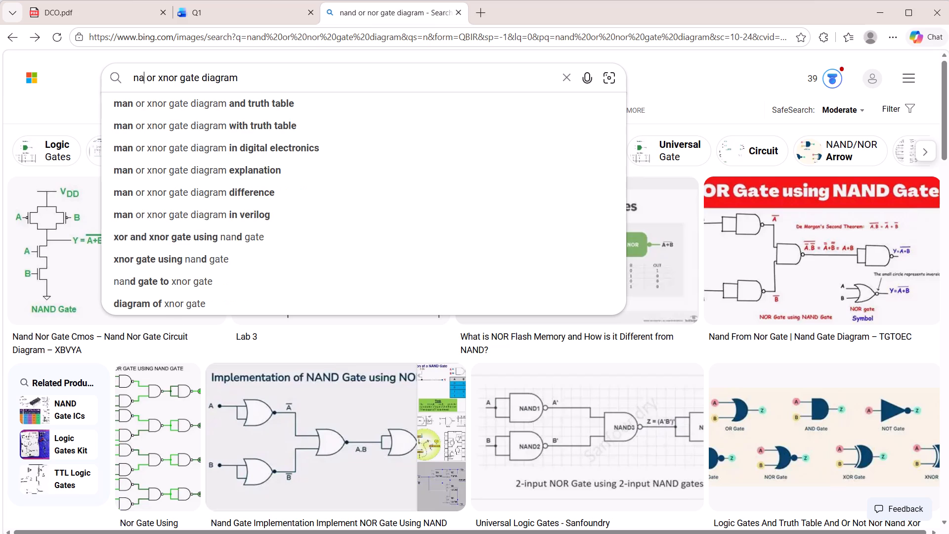
{"action": "key", "text": "BackSpace"}
{"action": "key", "text": "BackSpace"}
{"action": "type", "text": "xor"}
{"action": "key", "text": "Return"}
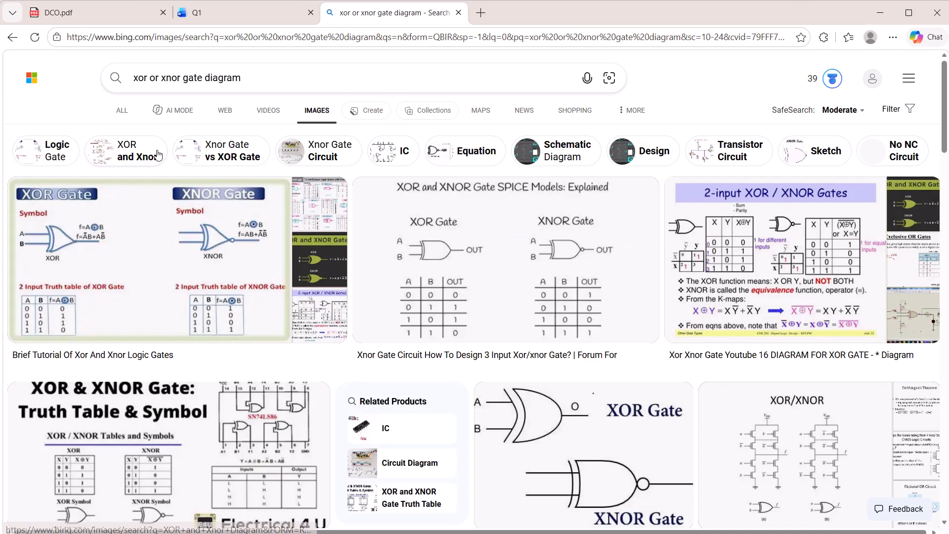
Open the "XOR and XNOR Gate SPICE Models: Explained" image and copy a screen snip of its labelled XOR gate symbol.
{"action": "left_click", "coordinate": [446, 246]}
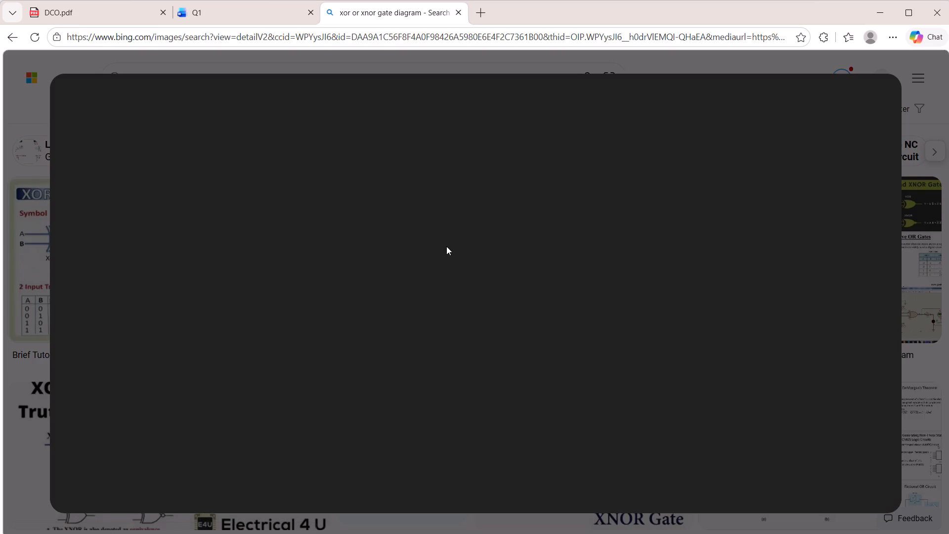
{"action": "key", "text": "Print"}
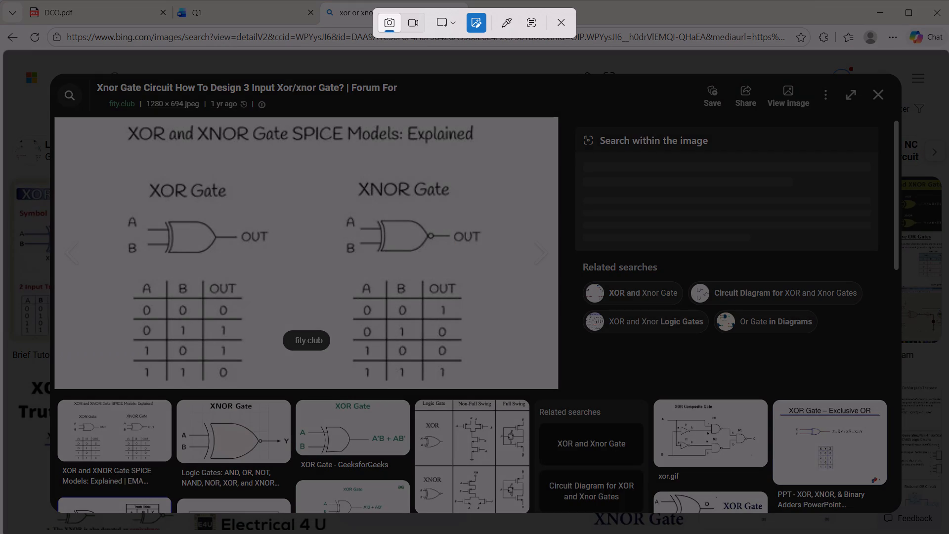
{"action": "left_click_drag", "start_coordinate": [117, 182], "coordinate": [272, 264]}
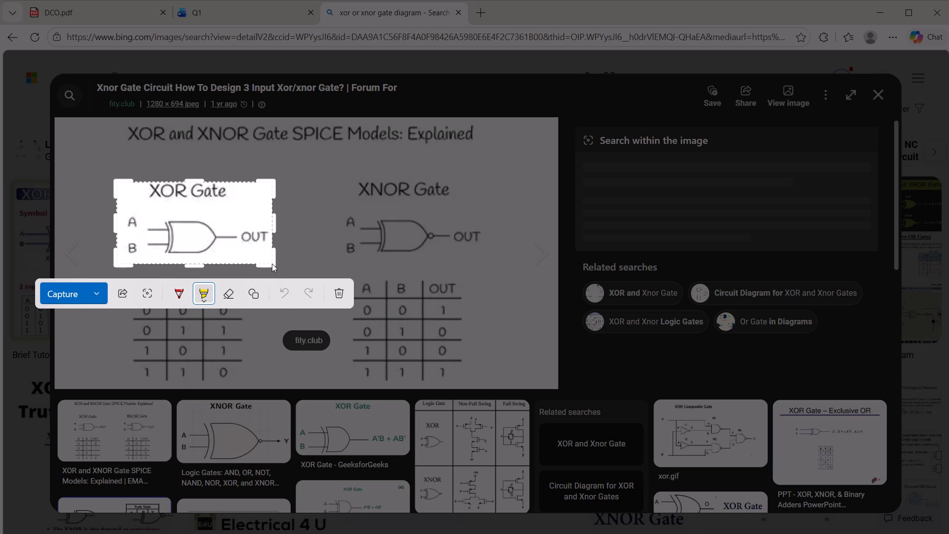
{"action": "key", "text": "ctrl+v"}
{"action": "key", "text": "ctrl+c"}
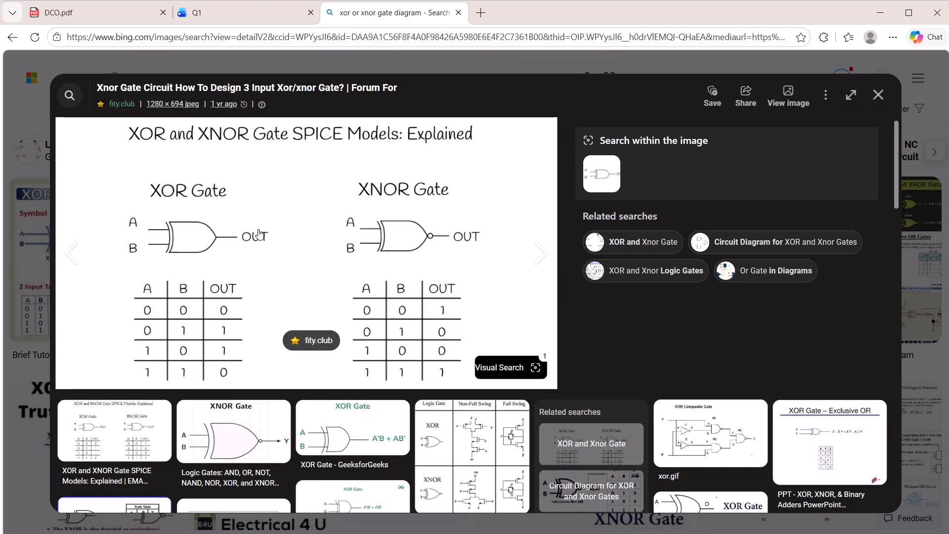
In the Q1 document, replace the text-drawn XOR diagram in Q6 (a) with the captured XOR gate image and shrink it proportionally.
{"action": "left_click", "coordinate": [204, 15]}
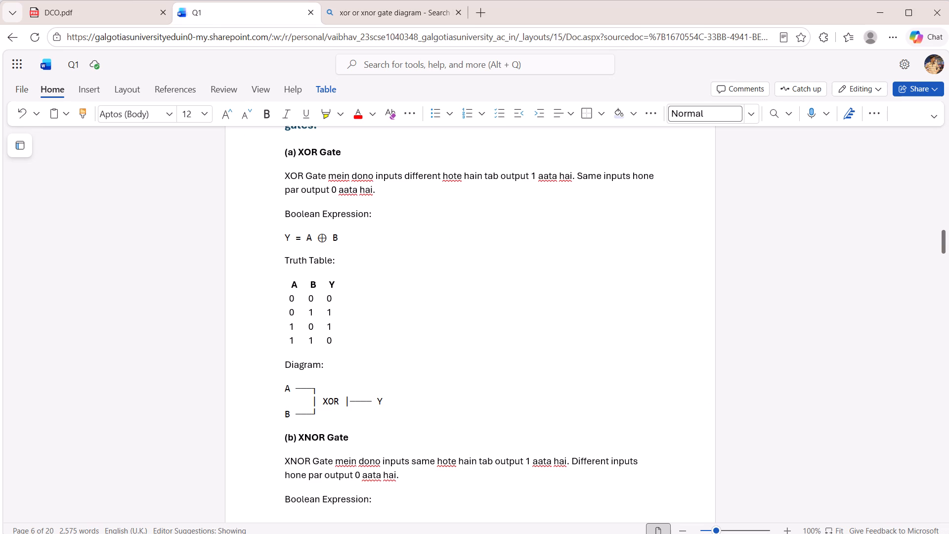
{"action": "left_click_drag", "start_coordinate": [334, 412], "coordinate": [270, 384]}
{"action": "key", "text": "ctrl+v"}
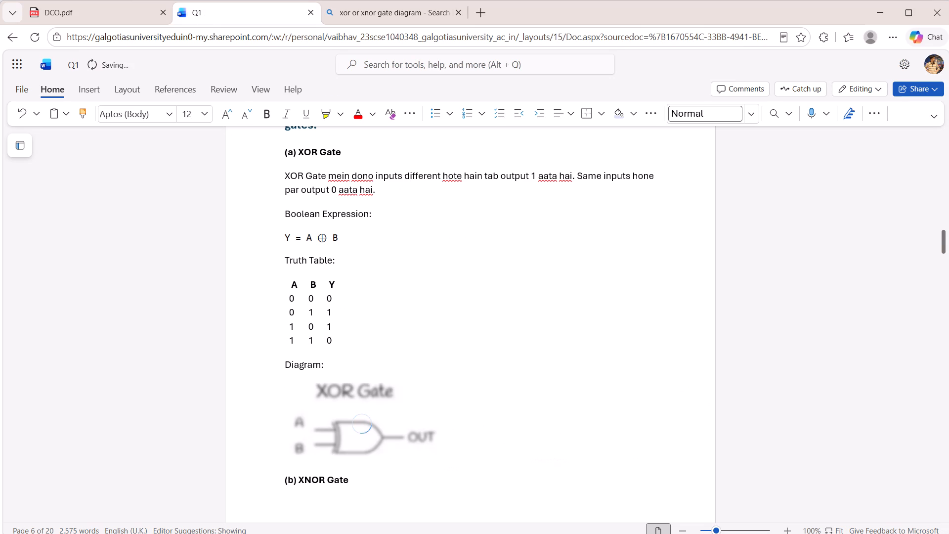
{"action": "left_click", "coordinate": [389, 449]}
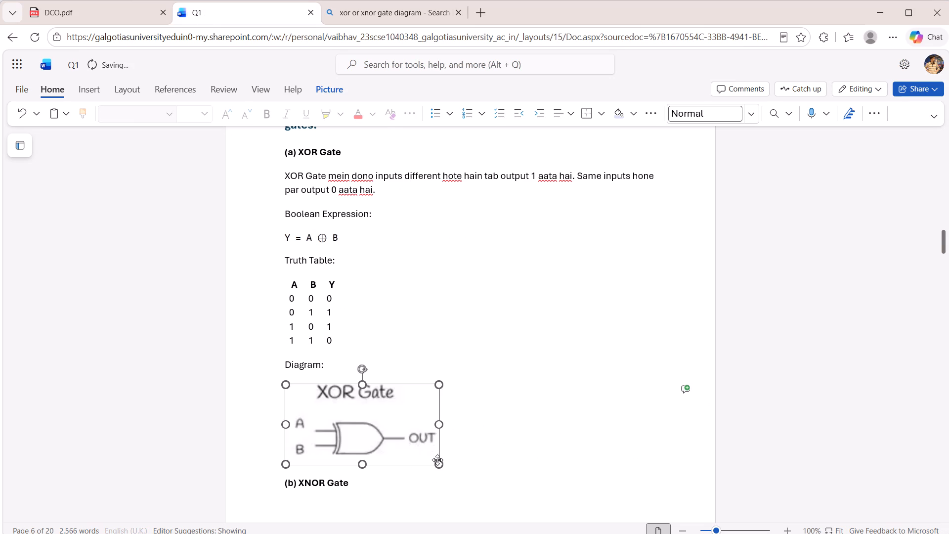
{"action": "left_click_drag", "start_coordinate": [439, 466], "coordinate": [402, 438]}
{"action": "left_click", "coordinate": [469, 444]}
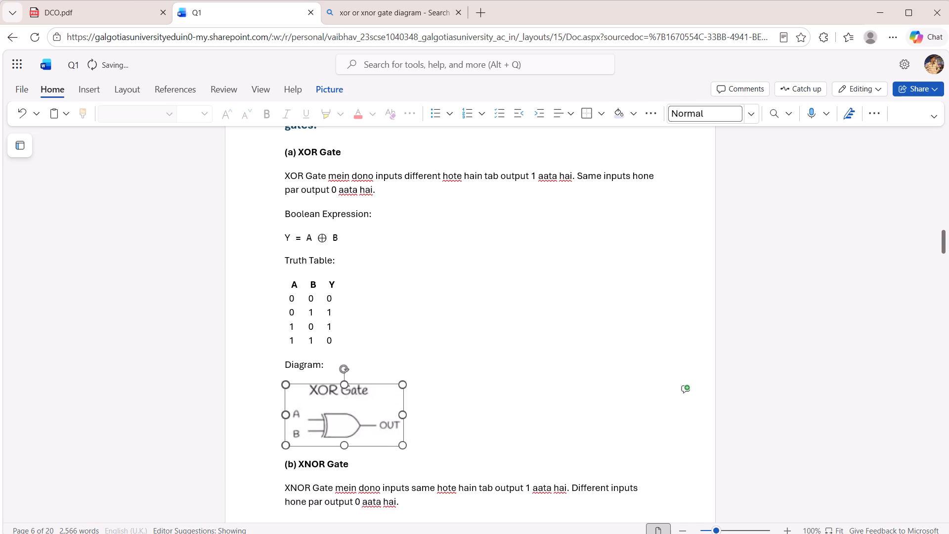
For Q6 (b), copy a screen snip of the labelled XNOR gate symbol from the same XOR and XNOR image.
{"action": "scroll", "coordinate": [469, 444], "scroll_direction": "down", "scroll_amount": 3}
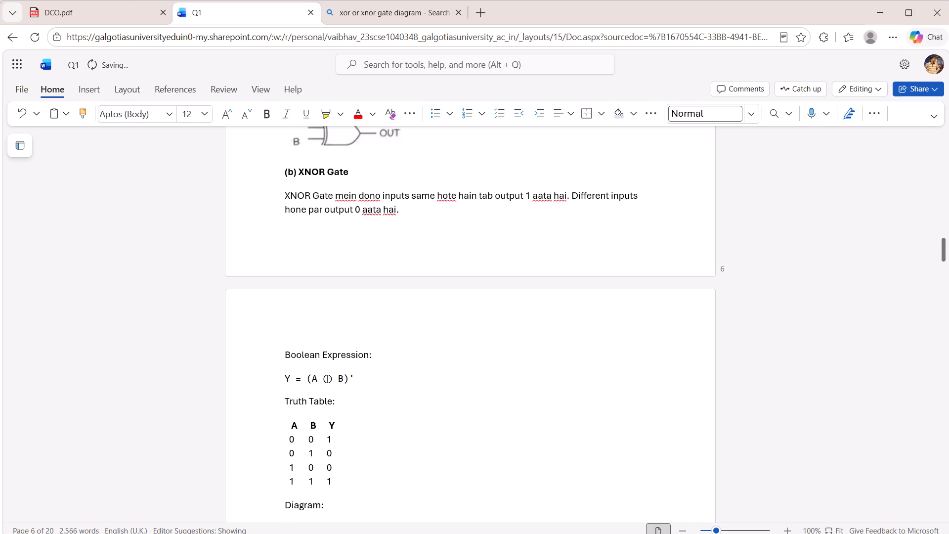
{"action": "scroll", "coordinate": [389, 364], "scroll_direction": "down", "scroll_amount": 2}
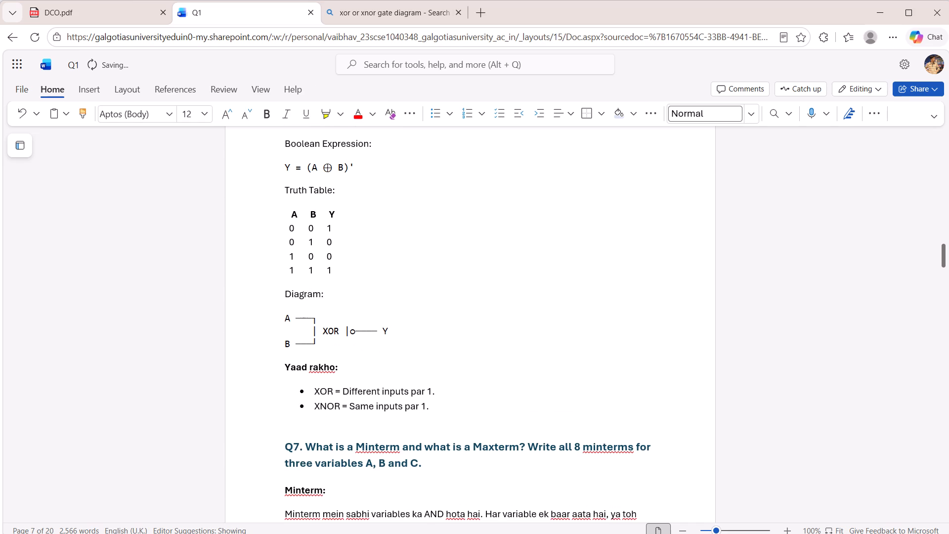
{"action": "left_click", "coordinate": [372, 5]}
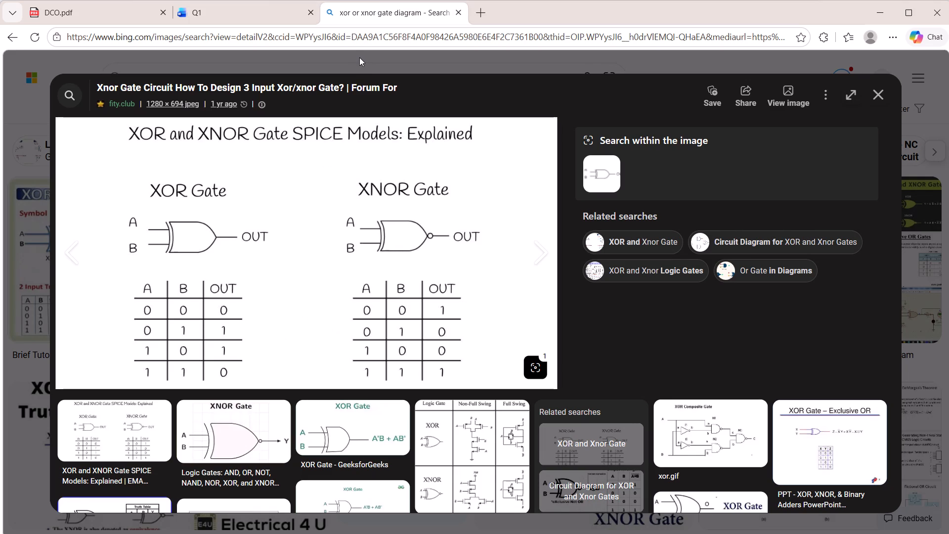
{"action": "key", "text": "Print"}
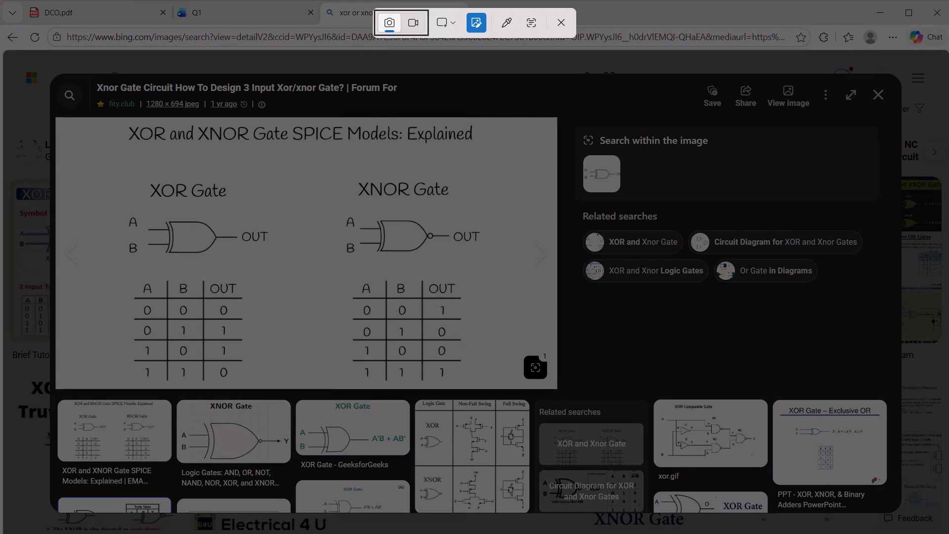
{"action": "left_click_drag", "start_coordinate": [338, 180], "coordinate": [480, 267]}
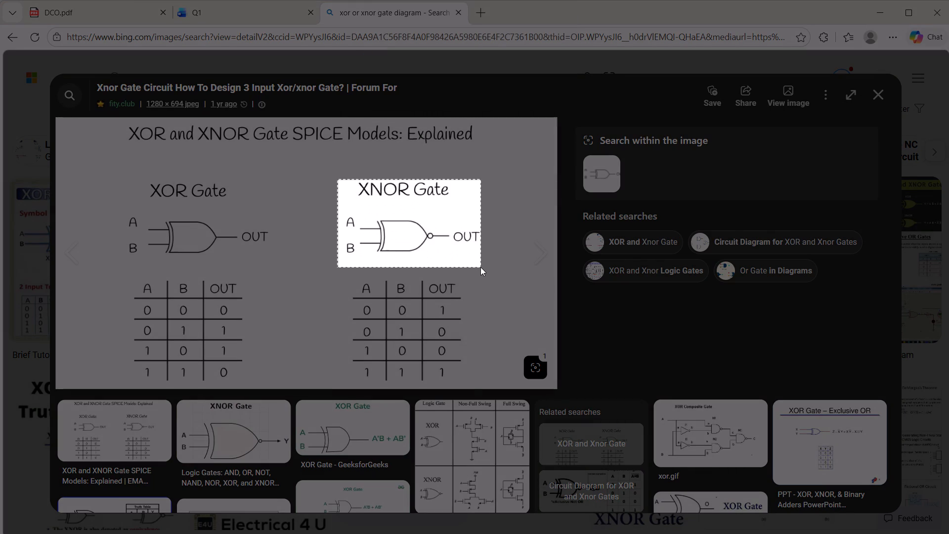
{"action": "left_click_drag", "start_coordinate": [480, 267], "coordinate": [480, 258]}
{"action": "key", "text": "ctrl+c"}
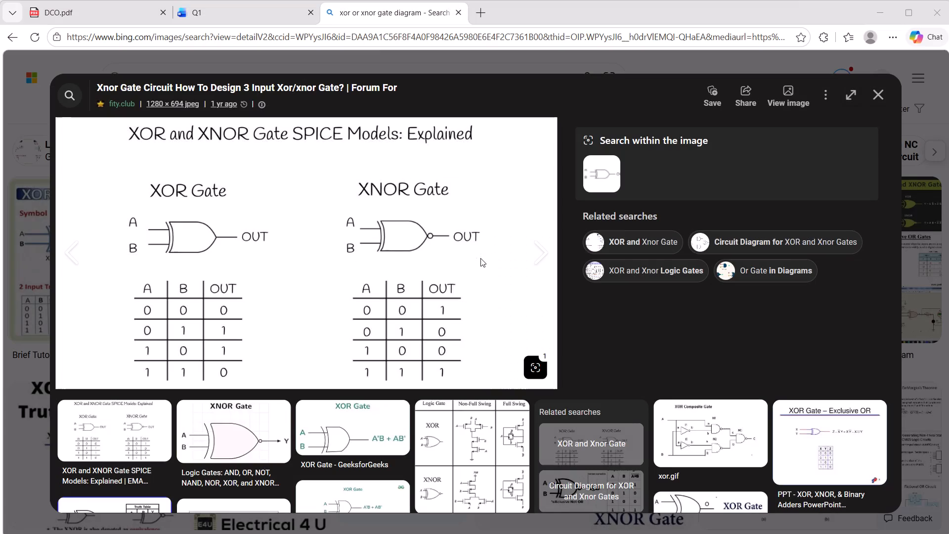
In the Q1 document, replace the text-drawn XNOR diagram in Q6 (b) with the captured XNOR gate image.
{"action": "left_click", "coordinate": [270, 6]}
{"action": "scroll", "coordinate": [351, 207], "scroll_direction": "up", "scroll_amount": 1}
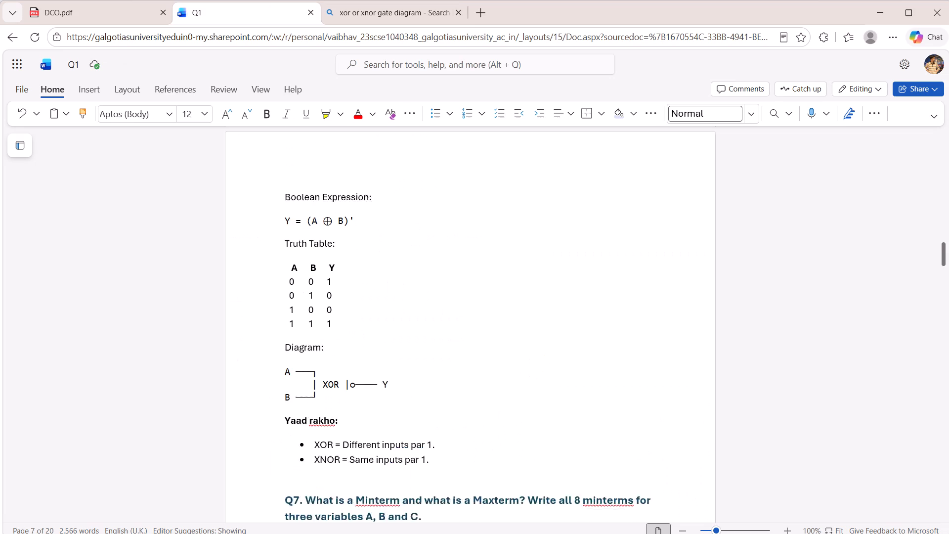
{"action": "scroll", "coordinate": [351, 207], "scroll_direction": "up", "scroll_amount": 1}
{"action": "scroll", "coordinate": [351, 207], "scroll_direction": "down", "scroll_amount": 1}
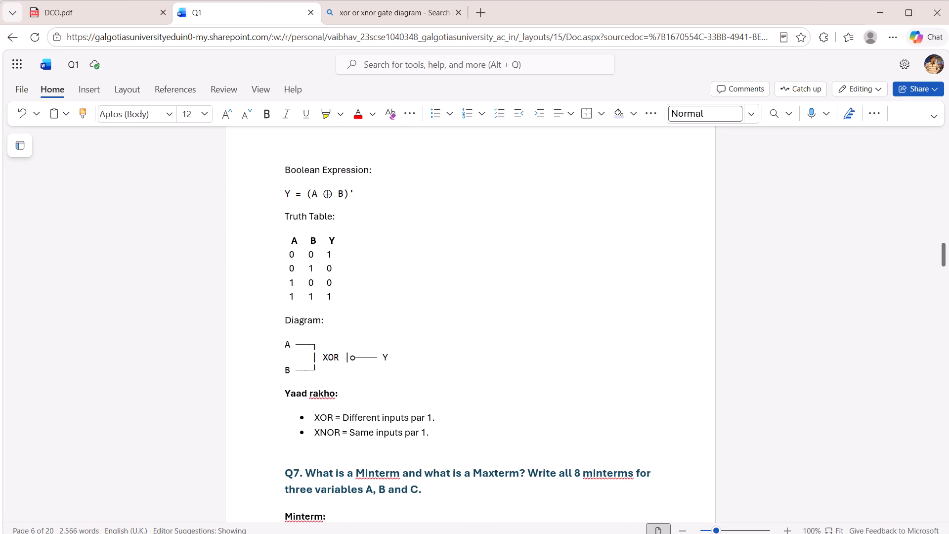
{"action": "left_click_drag", "start_coordinate": [316, 377], "coordinate": [275, 336]}
{"action": "key", "text": "ctrl+v"}
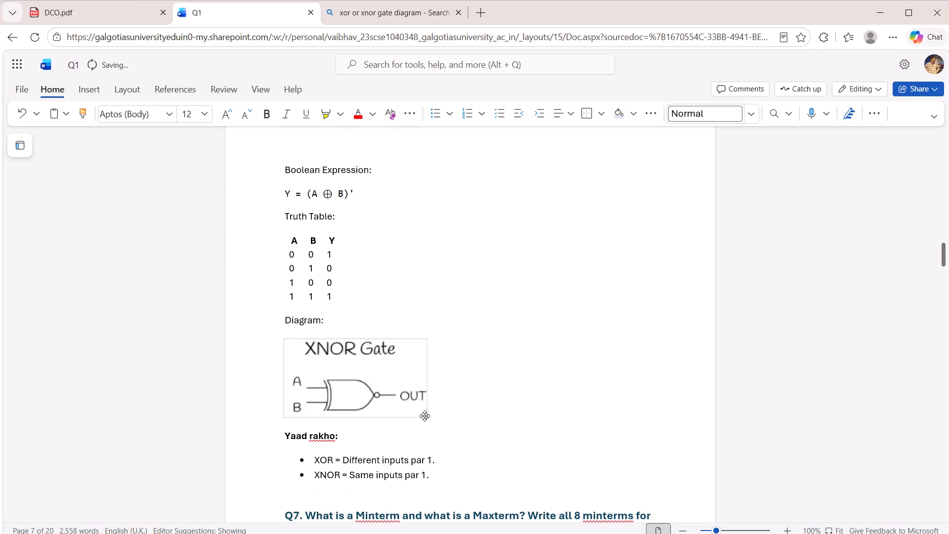
Shrink the XNOR gate image proportionally to about 0.91 by 1.66 inches.
{"action": "left_click_drag", "start_coordinate": [420, 408], "coordinate": [426, 416]}
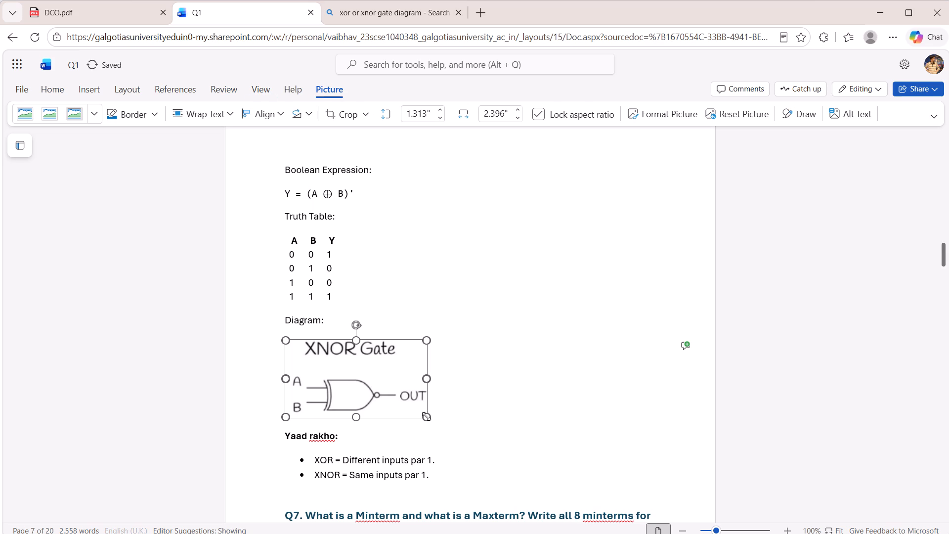
{"action": "left_click_drag", "start_coordinate": [426, 416], "coordinate": [384, 389]}
{"action": "left_click_drag", "start_coordinate": [428, 417], "coordinate": [428, 416]}
{"action": "left_click_drag", "start_coordinate": [428, 416], "coordinate": [392, 380]}
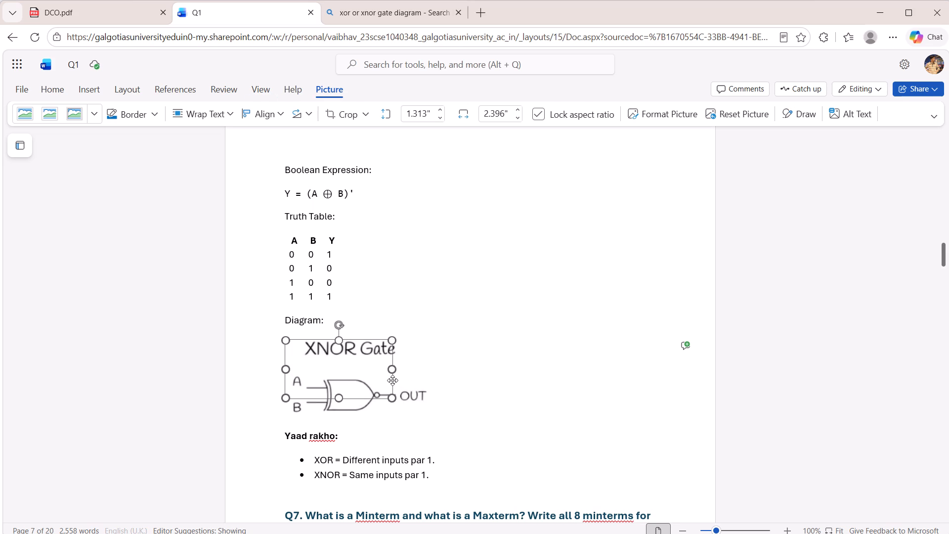
{"action": "left_click_drag", "start_coordinate": [392, 380], "coordinate": [384, 378]}
{"action": "left_click", "coordinate": [514, 391]}
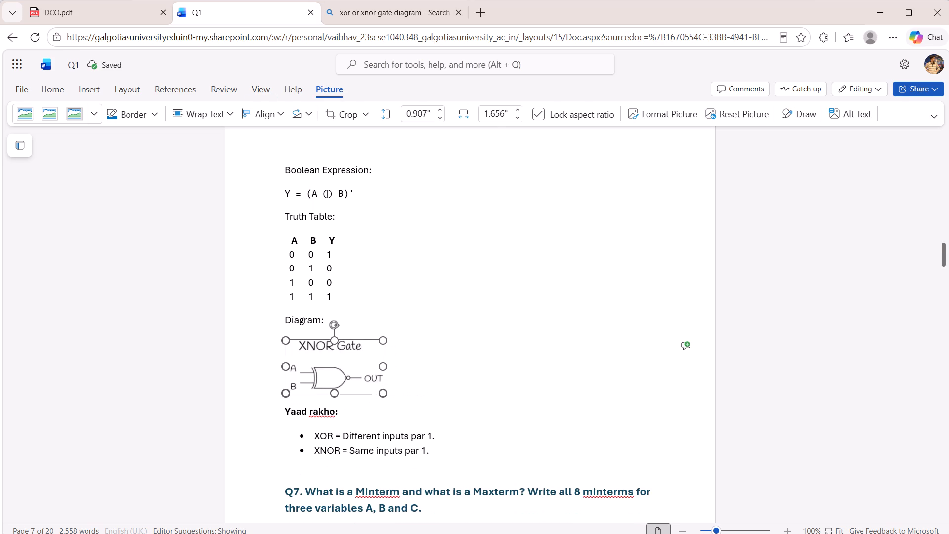
Insert two blank lines after the sentence introducing the Q7 minterms so the whole minterm table starts on the following page.
{"action": "scroll", "coordinate": [514, 391], "scroll_direction": "down", "scroll_amount": 3}
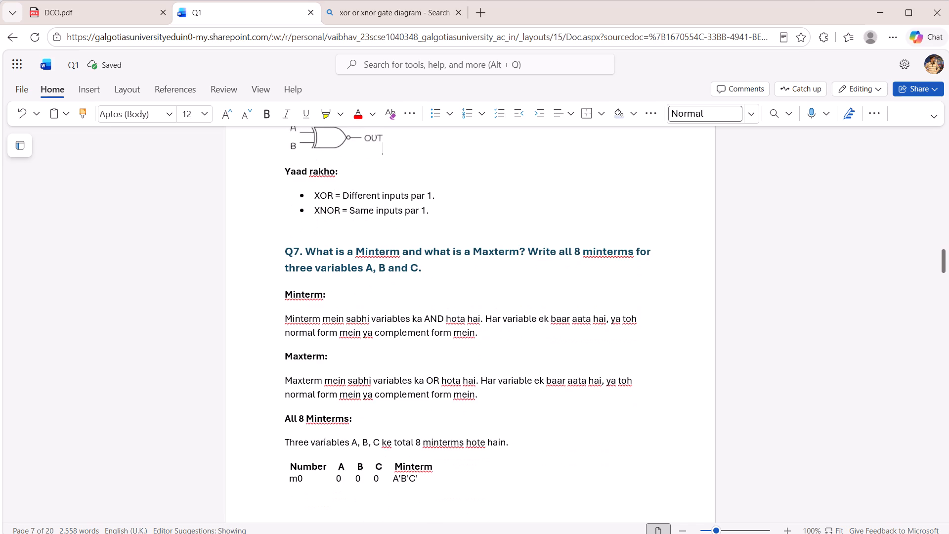
{"action": "scroll", "coordinate": [514, 391], "scroll_direction": "down", "scroll_amount": 1}
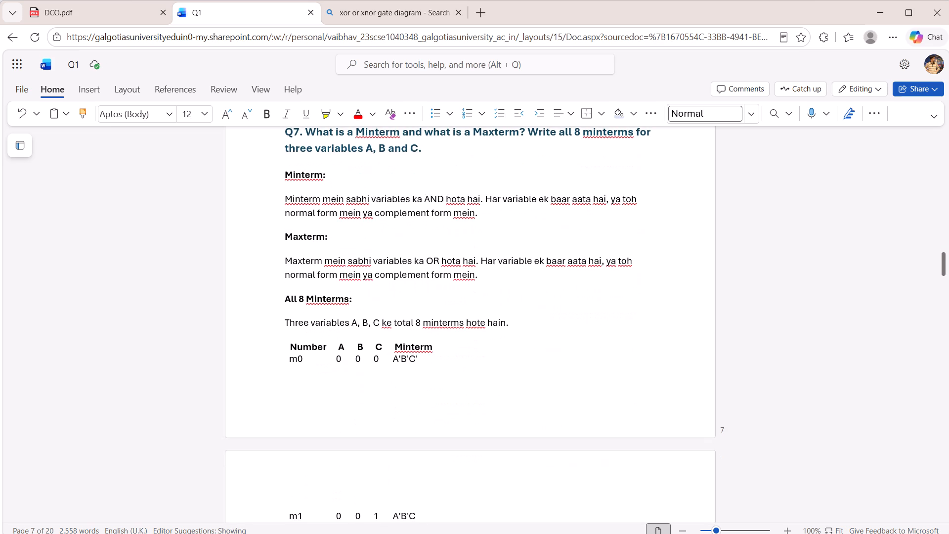
{"action": "scroll", "coordinate": [514, 391], "scroll_direction": "down", "scroll_amount": 1}
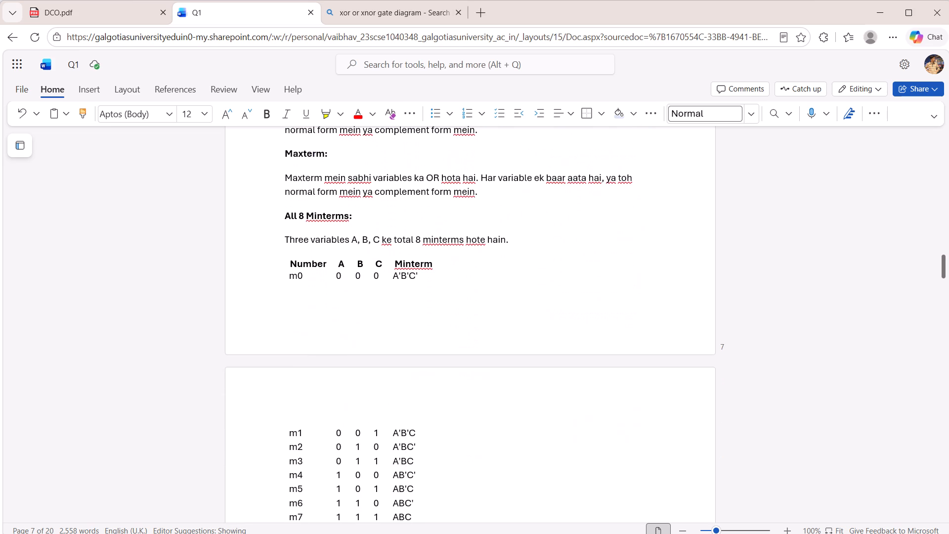
{"action": "scroll", "coordinate": [514, 391], "scroll_direction": "down", "scroll_amount": 1}
{"action": "left_click", "coordinate": [567, 211]}
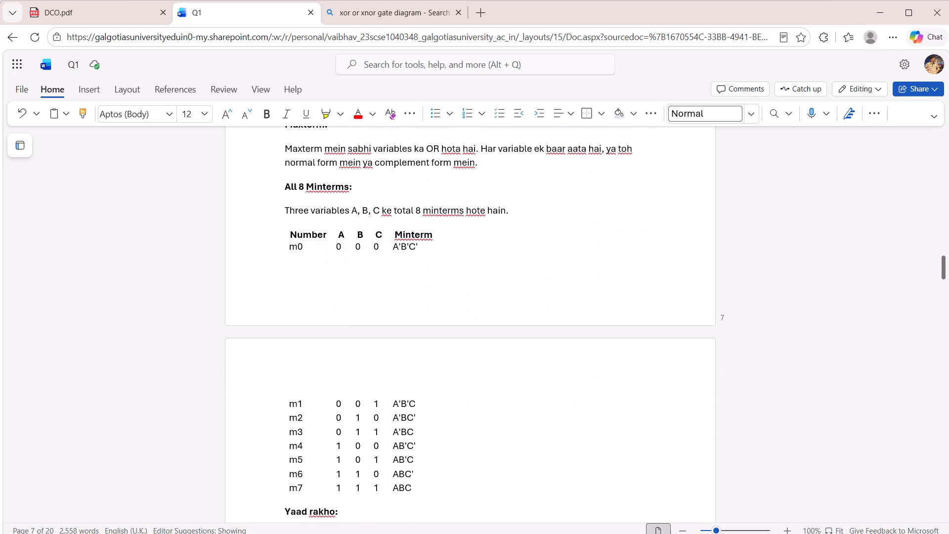
{"action": "key", "text": "Return"}
{"action": "key", "text": "Return"}
Widen the Number, A and B columns of the Q7 minterm table, making A about 0.32 and B about 0.33 inches wide.
{"action": "scroll", "coordinate": [567, 211], "scroll_direction": "down", "scroll_amount": 1}
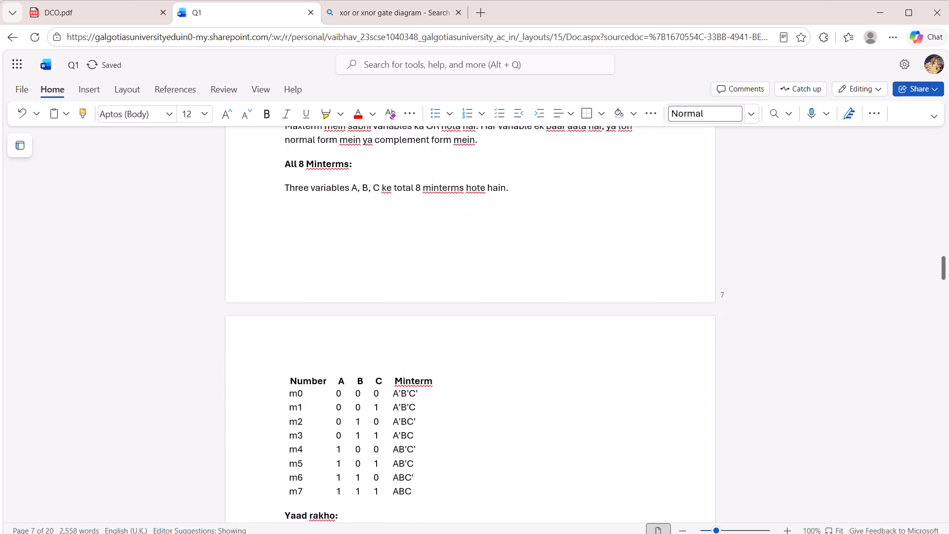
{"action": "scroll", "coordinate": [567, 211], "scroll_direction": "down", "scroll_amount": 1}
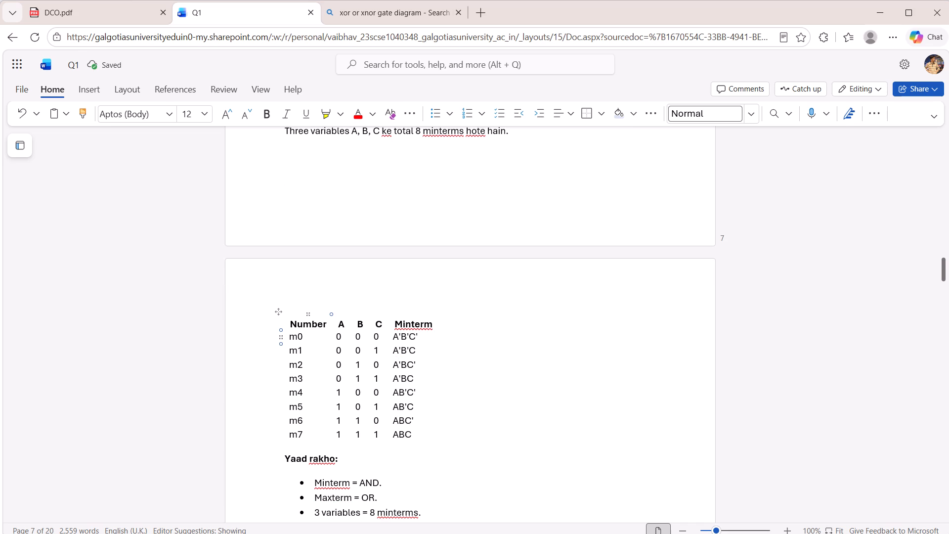
{"action": "left_click", "coordinate": [331, 338]}
{"action": "left_click_drag", "start_coordinate": [329, 338], "coordinate": [338, 338]}
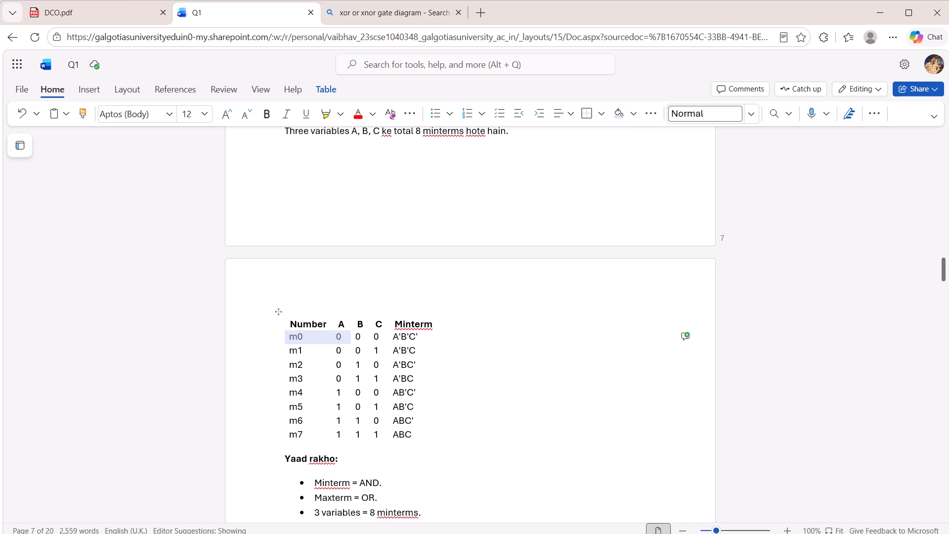
{"action": "left_click_drag", "start_coordinate": [338, 338], "coordinate": [340, 339]}
{"action": "left_click", "coordinate": [336, 347]}
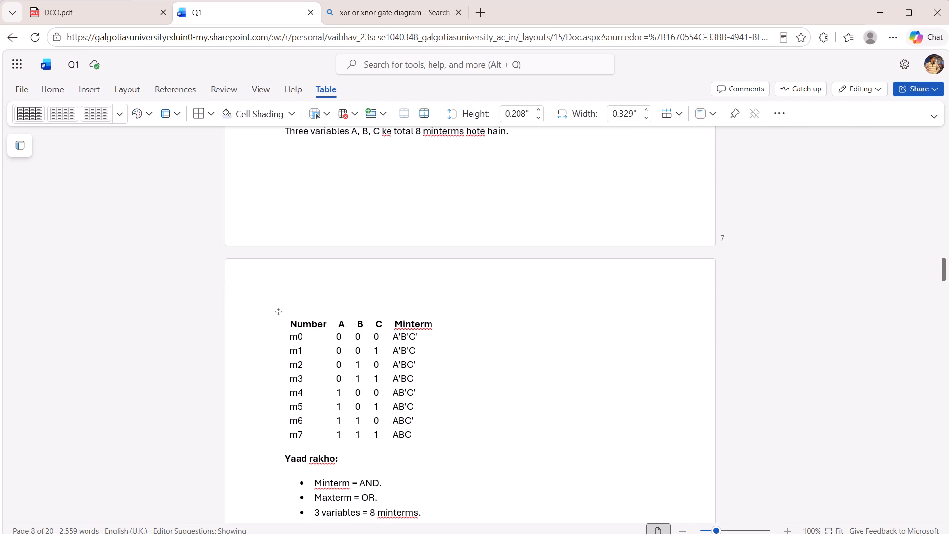
{"action": "left_click", "coordinate": [332, 335]}
{"action": "left_click_drag", "start_coordinate": [329, 334], "coordinate": [342, 334]}
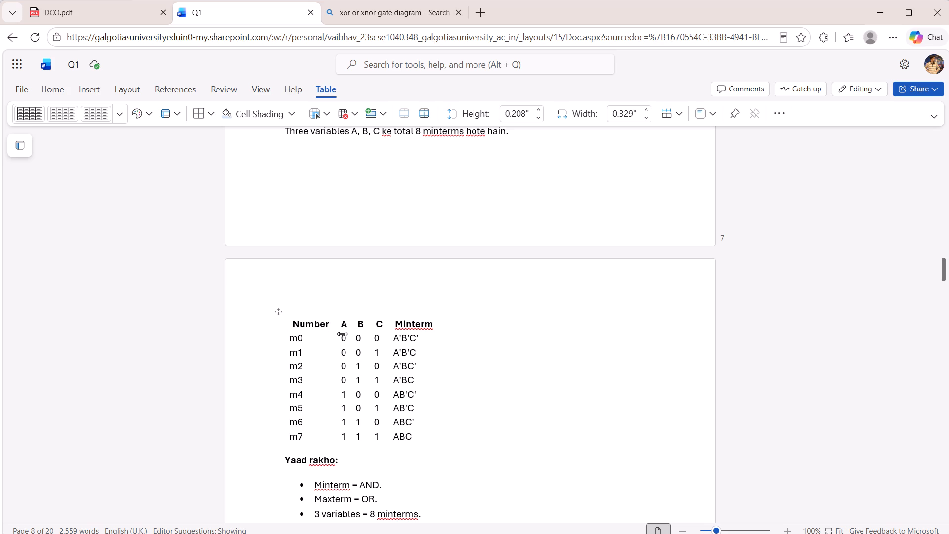
{"action": "left_click_drag", "start_coordinate": [342, 334], "coordinate": [350, 332]}
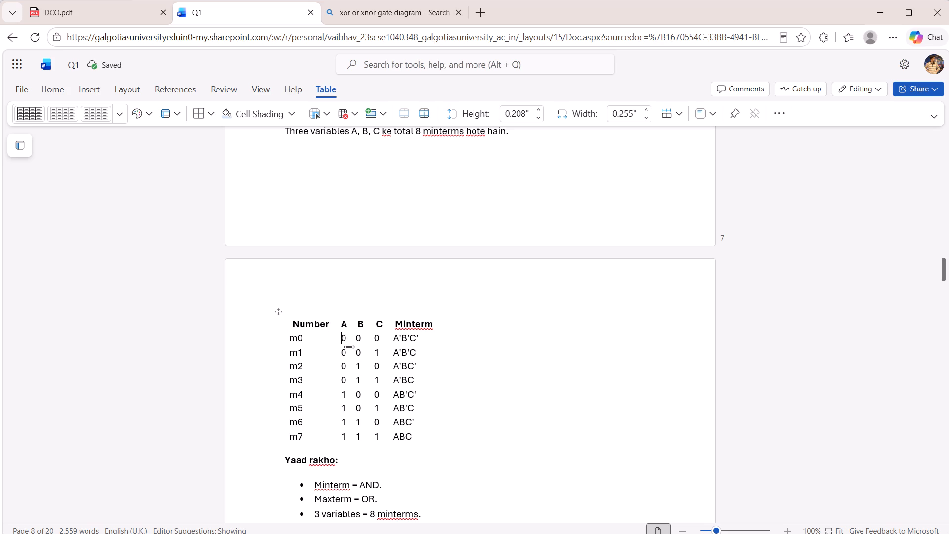
{"action": "left_click_drag", "start_coordinate": [349, 347], "coordinate": [368, 344]}
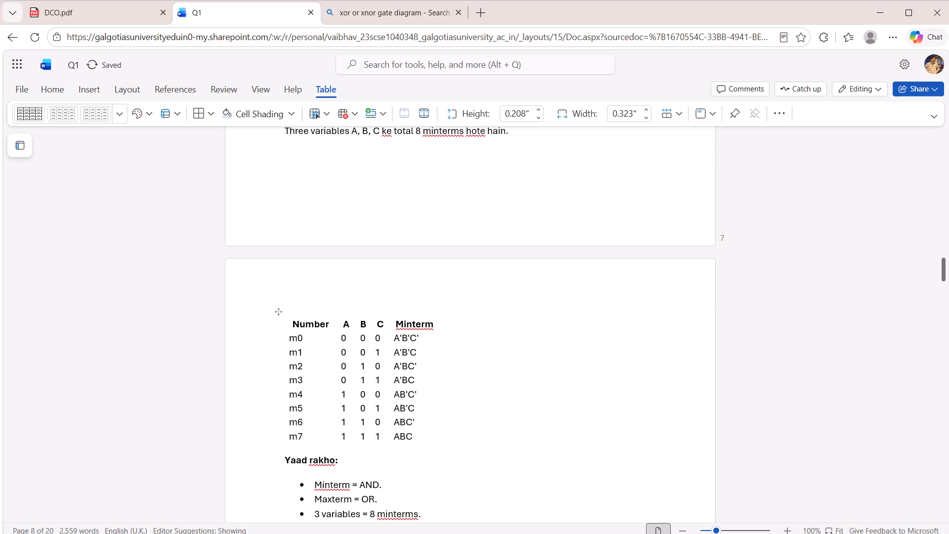
{"action": "left_click", "coordinate": [368, 344]}
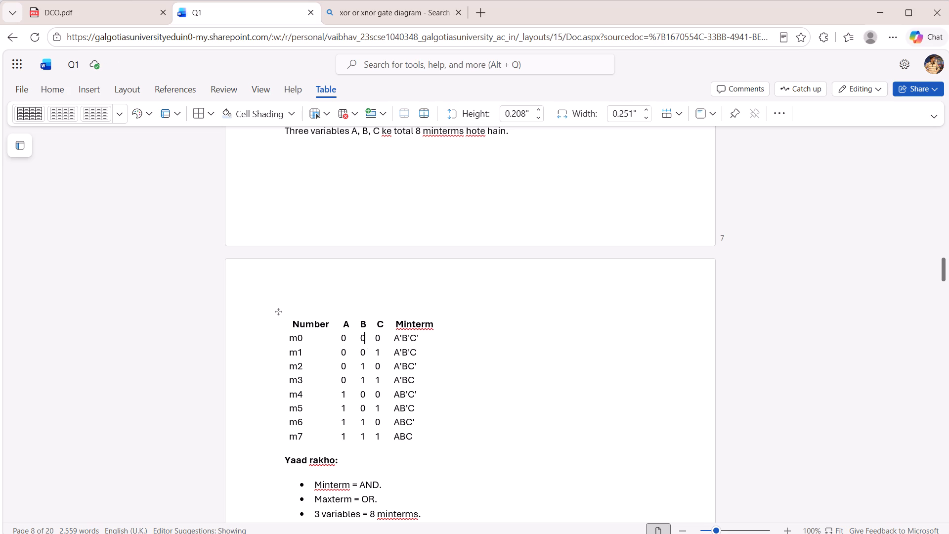
{"action": "left_click_drag", "start_coordinate": [370, 369], "coordinate": [370, 368]}
{"action": "left_click_drag", "start_coordinate": [370, 368], "coordinate": [386, 366]}
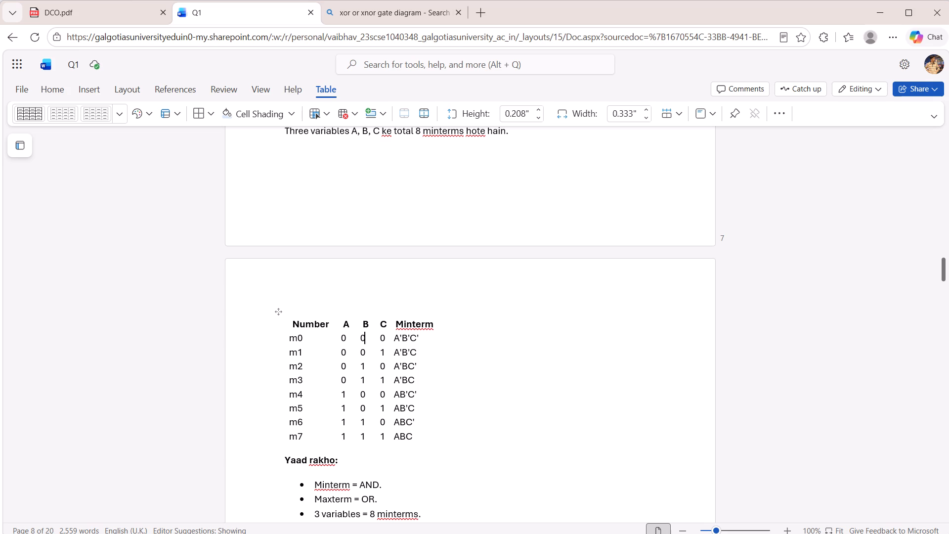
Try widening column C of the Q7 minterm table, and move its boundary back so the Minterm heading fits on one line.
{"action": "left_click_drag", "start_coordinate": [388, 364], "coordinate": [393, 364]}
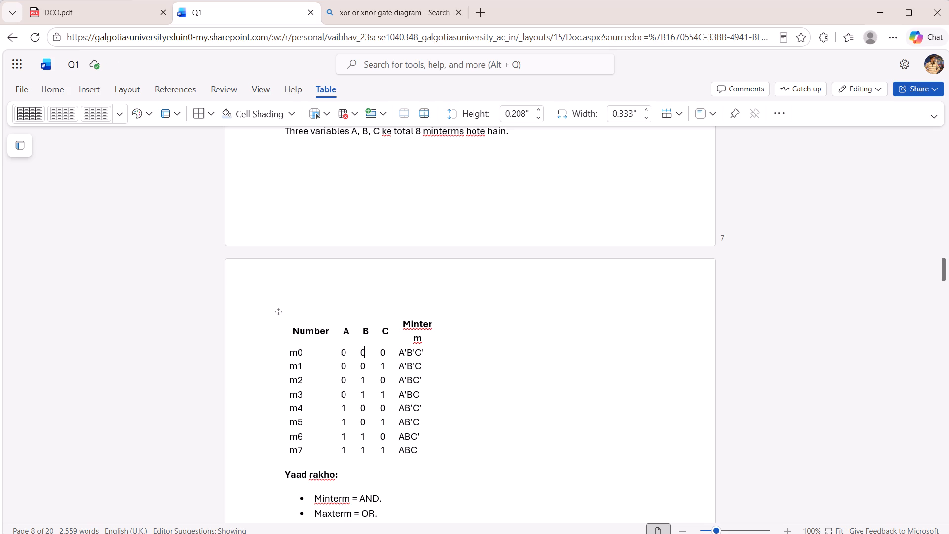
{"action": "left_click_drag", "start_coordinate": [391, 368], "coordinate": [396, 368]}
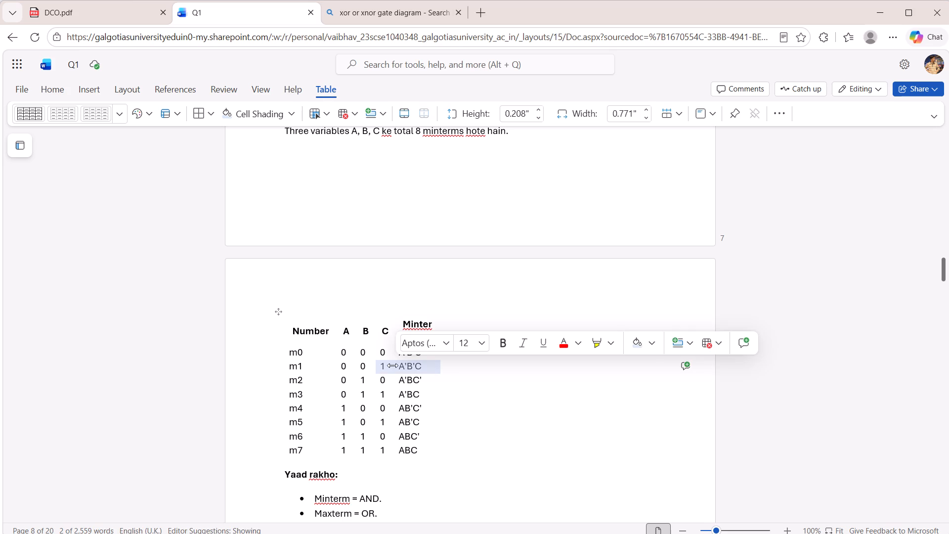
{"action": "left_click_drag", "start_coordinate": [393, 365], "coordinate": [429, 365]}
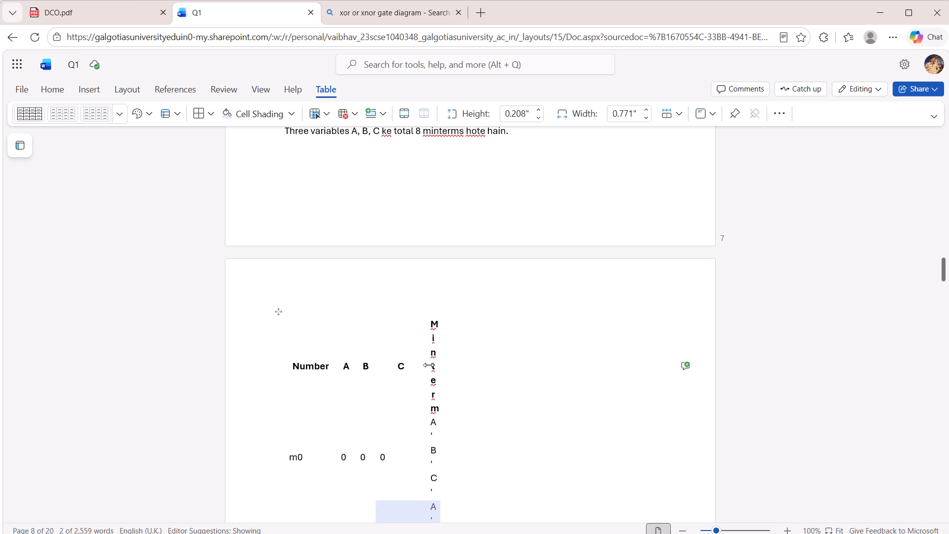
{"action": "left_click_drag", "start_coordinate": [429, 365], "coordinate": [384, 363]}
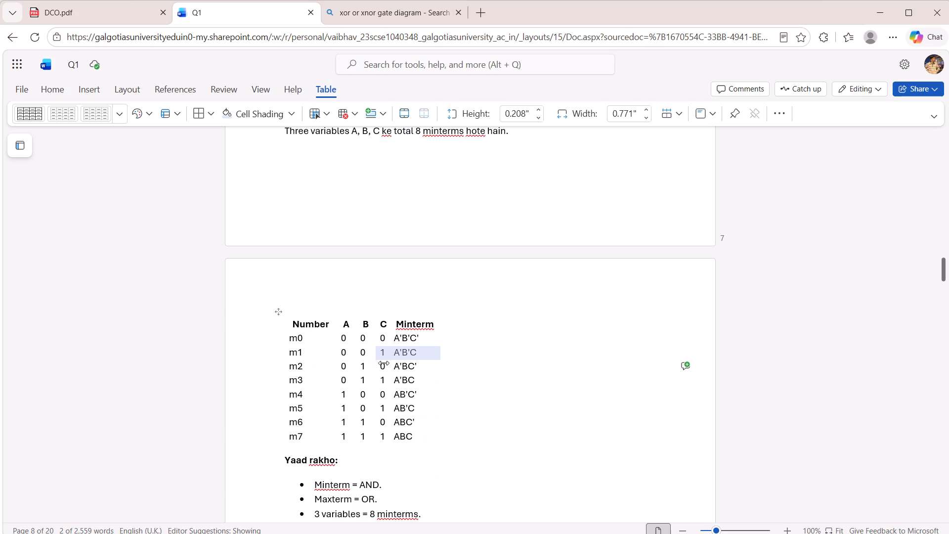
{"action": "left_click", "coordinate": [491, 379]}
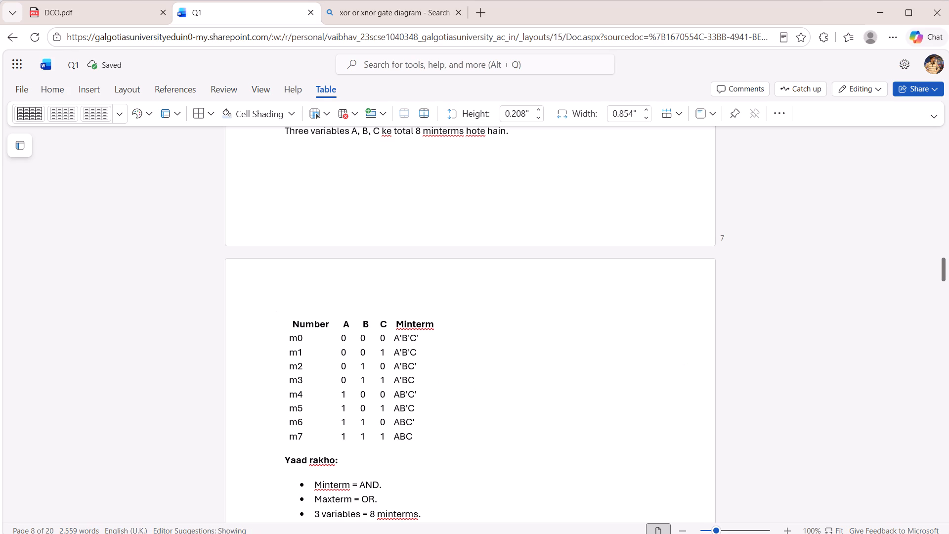
Widen the A \ BC, 00 and 01 columns of the three-variable K-map table in Q9.
{"action": "scroll", "coordinate": [507, 411], "scroll_direction": "down", "scroll_amount": 1}
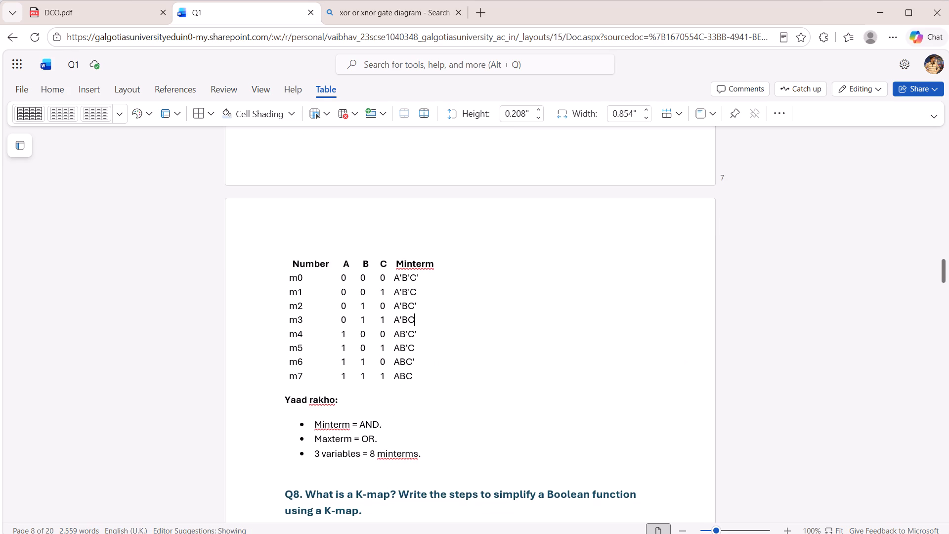
{"action": "scroll", "coordinate": [450, 324], "scroll_direction": "down", "scroll_amount": 2}
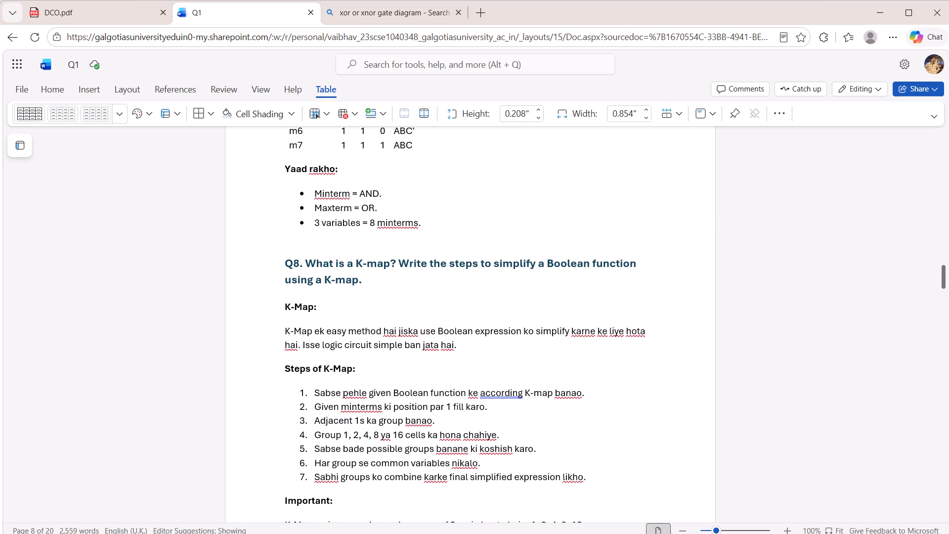
{"action": "scroll", "coordinate": [450, 324], "scroll_direction": "down", "scroll_amount": 1}
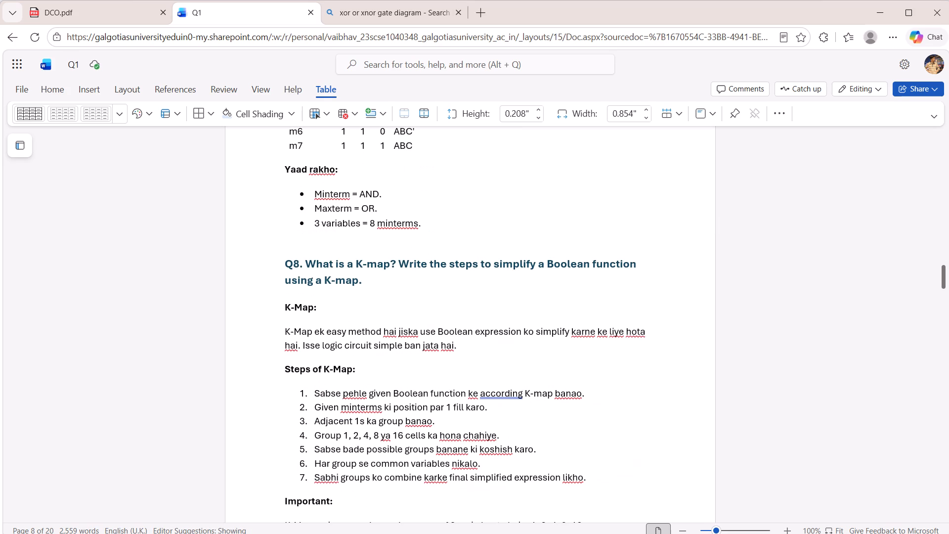
{"action": "scroll", "coordinate": [450, 324], "scroll_direction": "down", "scroll_amount": 1}
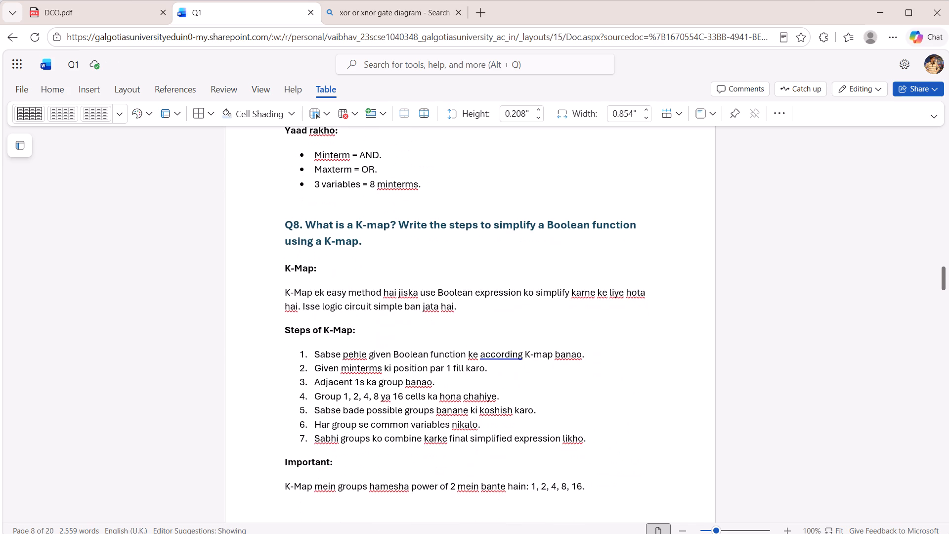
{"action": "scroll", "coordinate": [450, 324], "scroll_direction": "down", "scroll_amount": 2}
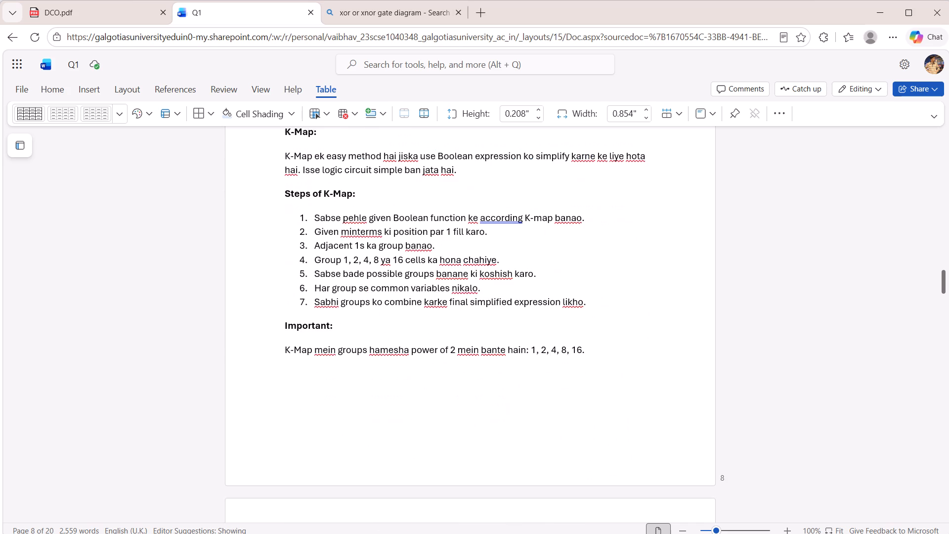
{"action": "scroll", "coordinate": [450, 324], "scroll_direction": "down", "scroll_amount": 3}
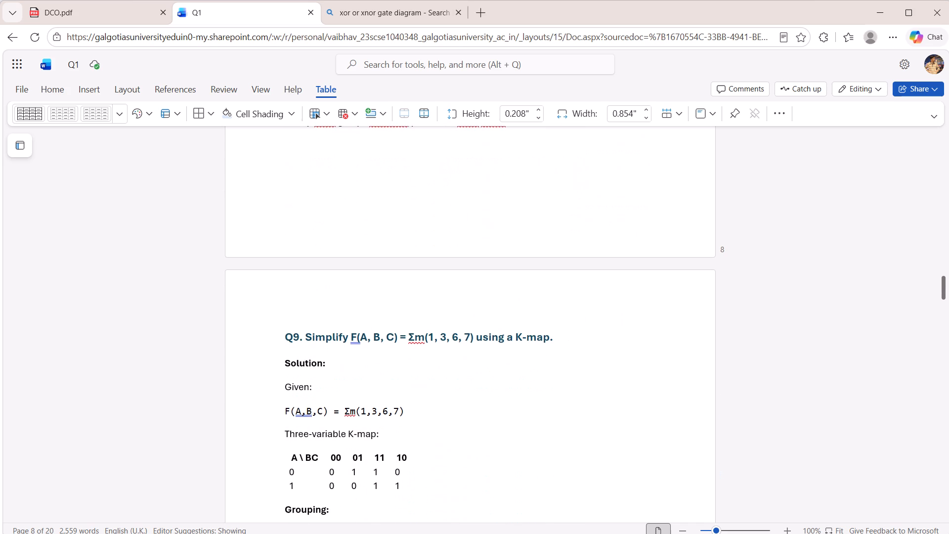
{"action": "scroll", "coordinate": [450, 324], "scroll_direction": "down", "scroll_amount": 1}
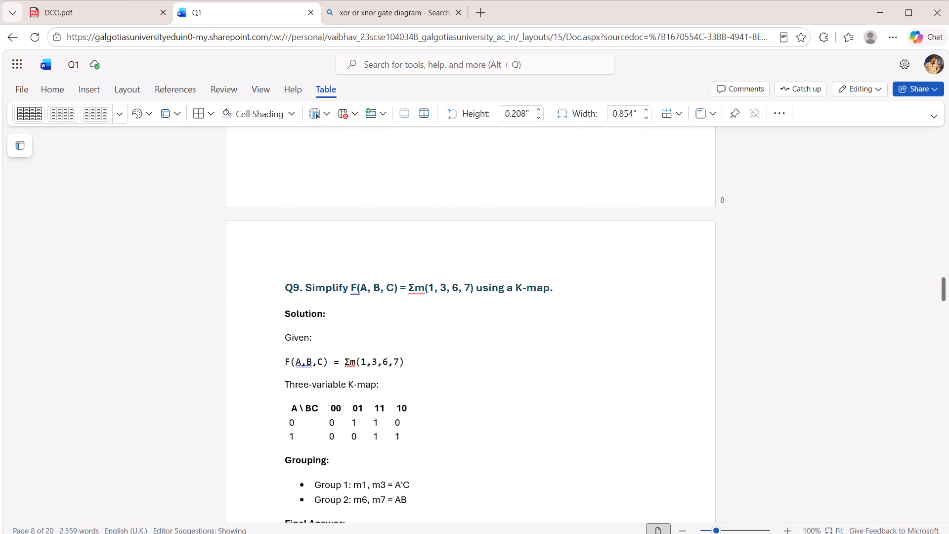
{"action": "scroll", "coordinate": [450, 324], "scroll_direction": "down", "scroll_amount": 1}
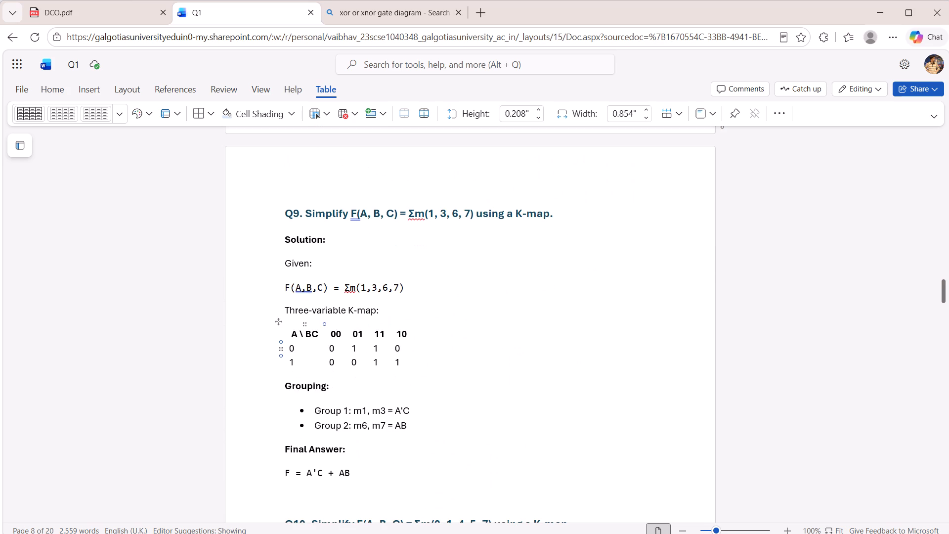
{"action": "left_click_drag", "start_coordinate": [323, 346], "coordinate": [333, 345]}
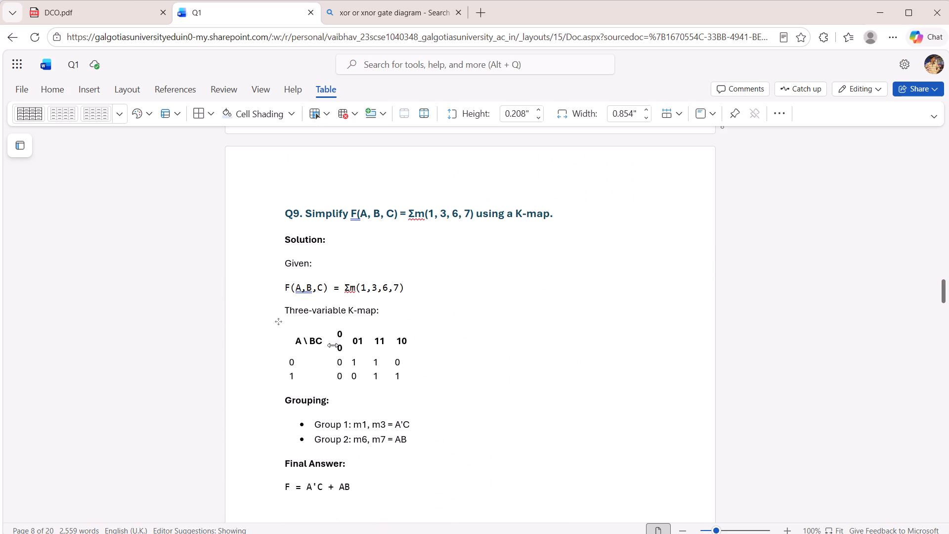
{"action": "left_click_drag", "start_coordinate": [333, 345], "coordinate": [337, 344]}
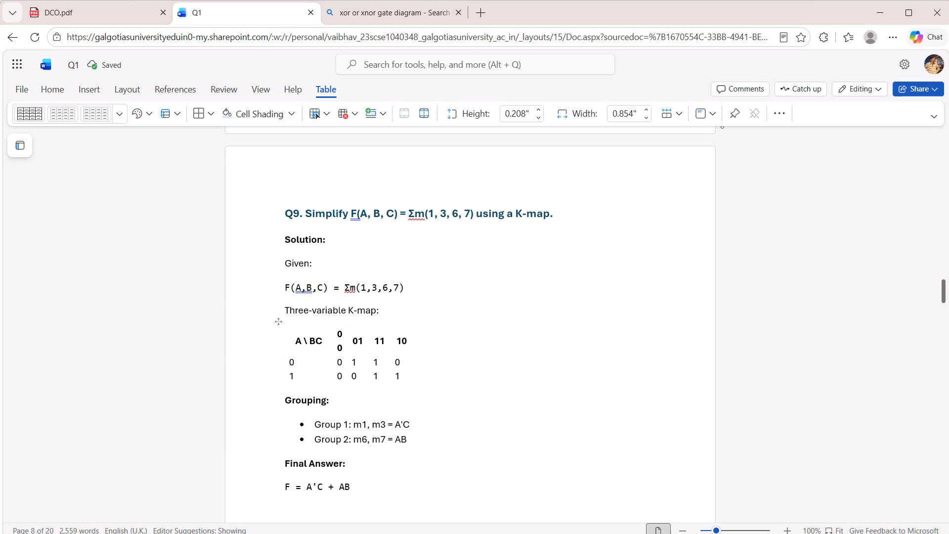
{"action": "left_click_drag", "start_coordinate": [345, 356], "coordinate": [364, 356]}
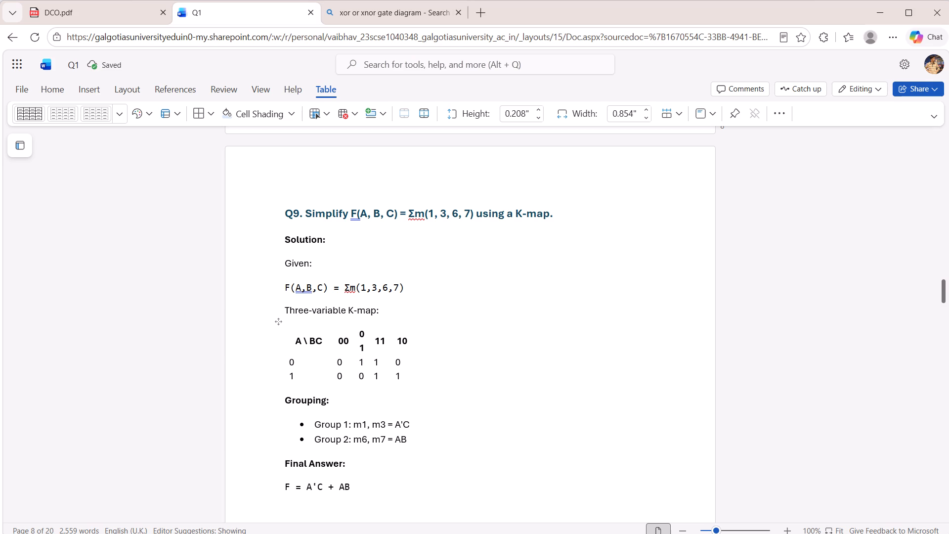
{"action": "left_click_drag", "start_coordinate": [368, 356], "coordinate": [385, 356]}
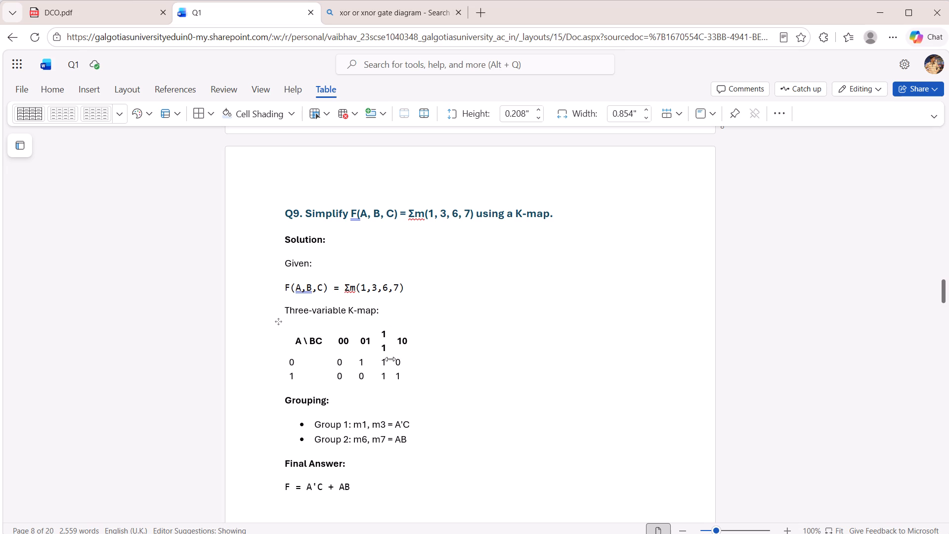
Widen the 11 and 10 columns of the Q9 three-variable K-map table so each heading fits on one line.
{"action": "left_click_drag", "start_coordinate": [388, 359], "coordinate": [392, 357]}
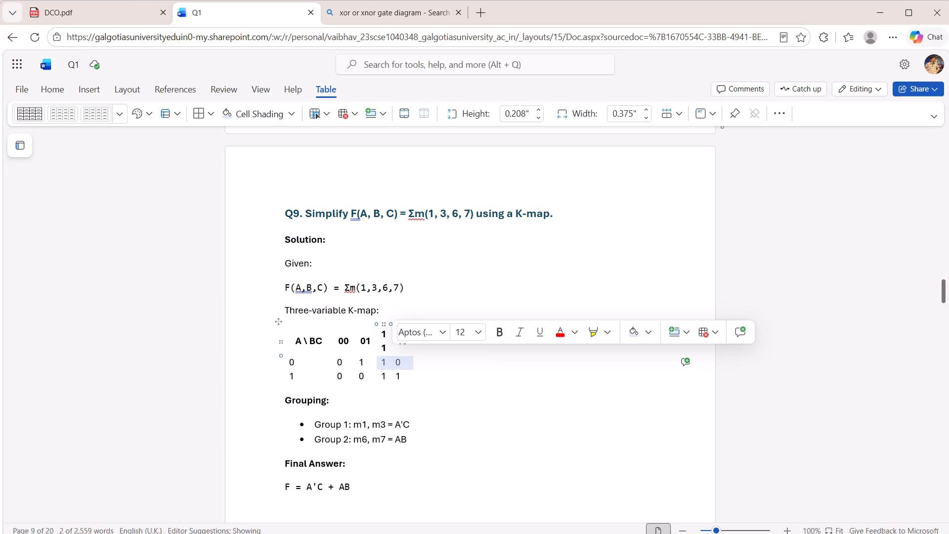
{"action": "left_click_drag", "start_coordinate": [390, 353], "coordinate": [390, 353]}
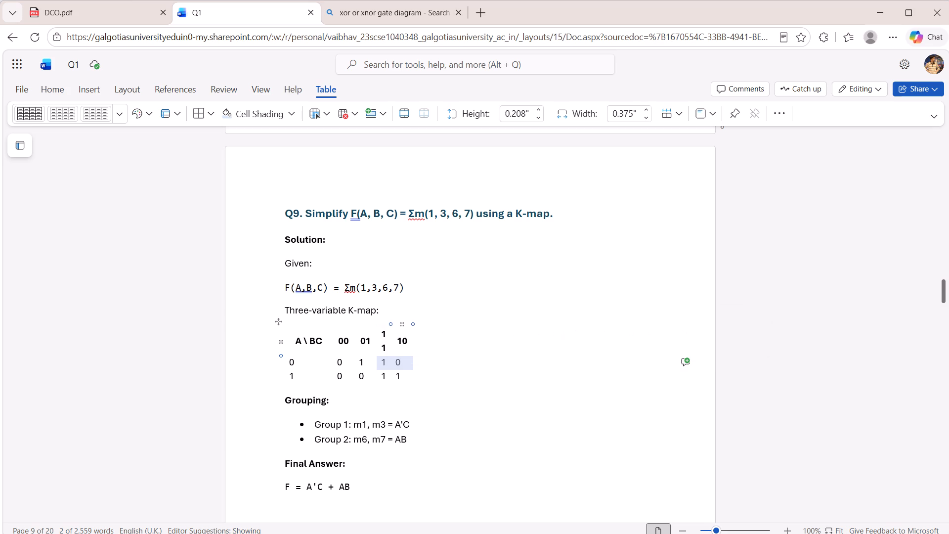
{"action": "left_click_drag", "start_coordinate": [390, 353], "coordinate": [405, 350]}
{"action": "left_click_drag", "start_coordinate": [413, 352], "coordinate": [408, 349]}
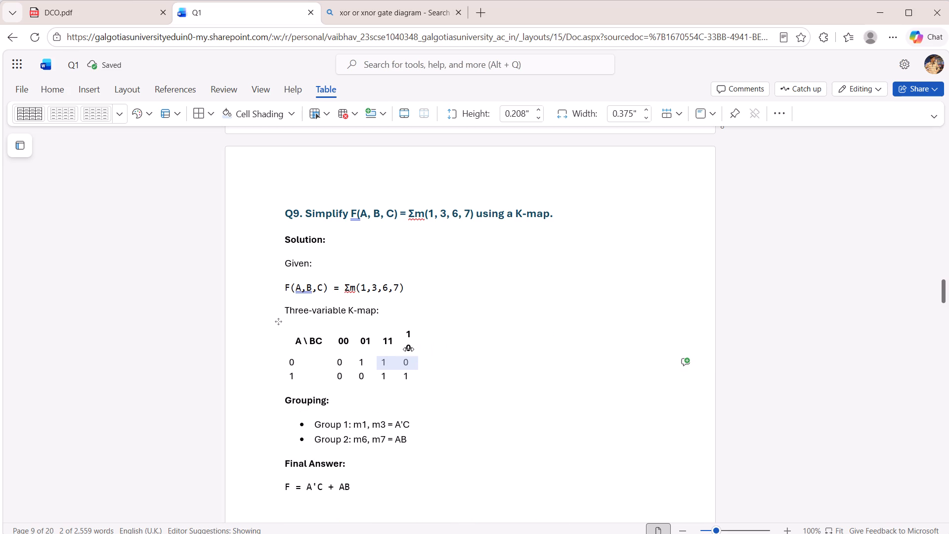
{"action": "left_click_drag", "start_coordinate": [408, 349], "coordinate": [420, 349]}
{"action": "left_click", "coordinate": [461, 369]}
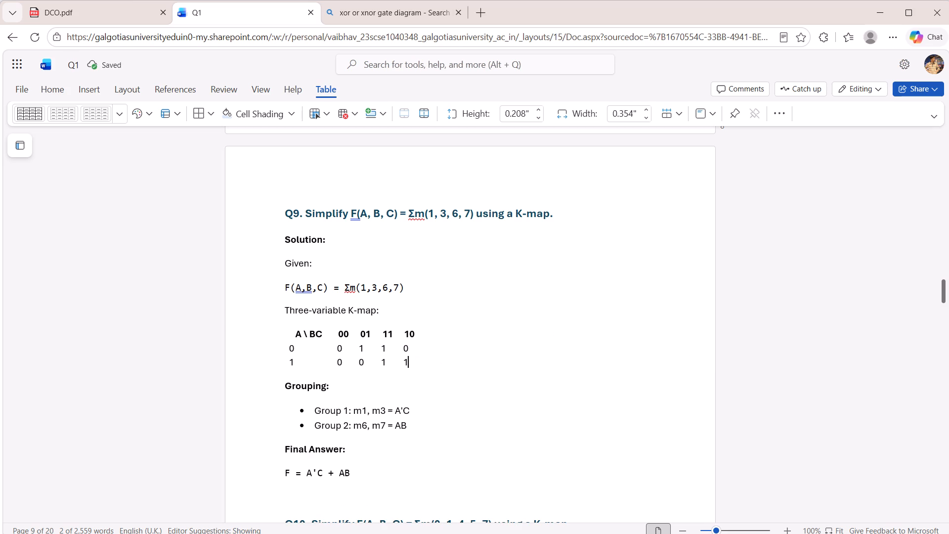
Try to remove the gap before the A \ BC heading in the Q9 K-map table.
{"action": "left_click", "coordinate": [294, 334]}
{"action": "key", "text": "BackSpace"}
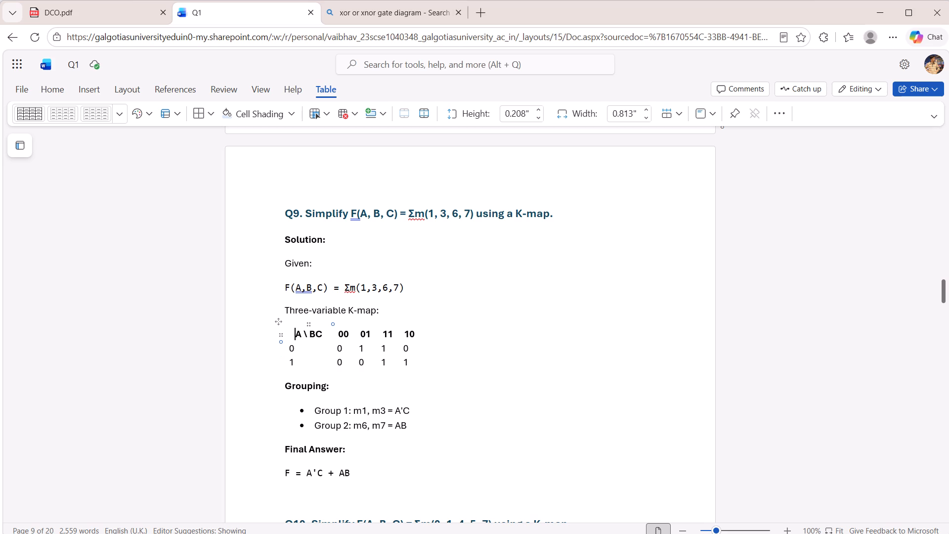
Review the answers from Q10 through Q16, examining the K-map tables, the Half Adder truth table and its logic diagram.
{"action": "scroll", "coordinate": [519, 367], "scroll_direction": "down", "scroll_amount": 2}
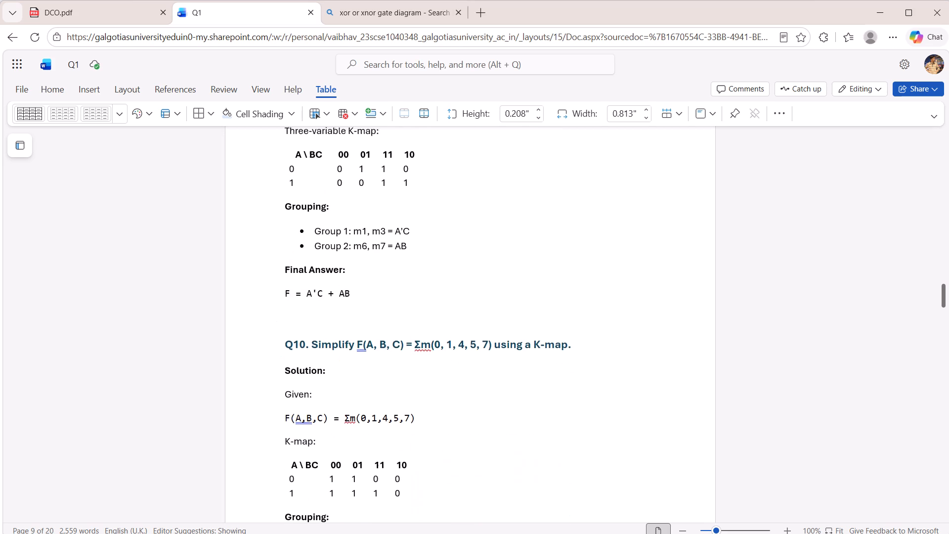
{"action": "scroll", "coordinate": [519, 367], "scroll_direction": "down", "scroll_amount": 2}
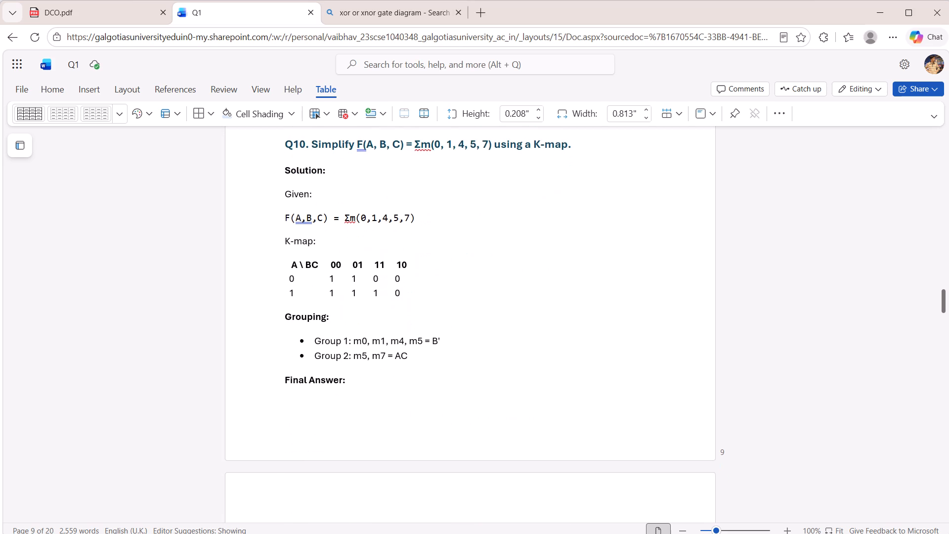
{"action": "scroll", "coordinate": [519, 367], "scroll_direction": "down", "scroll_amount": 4}
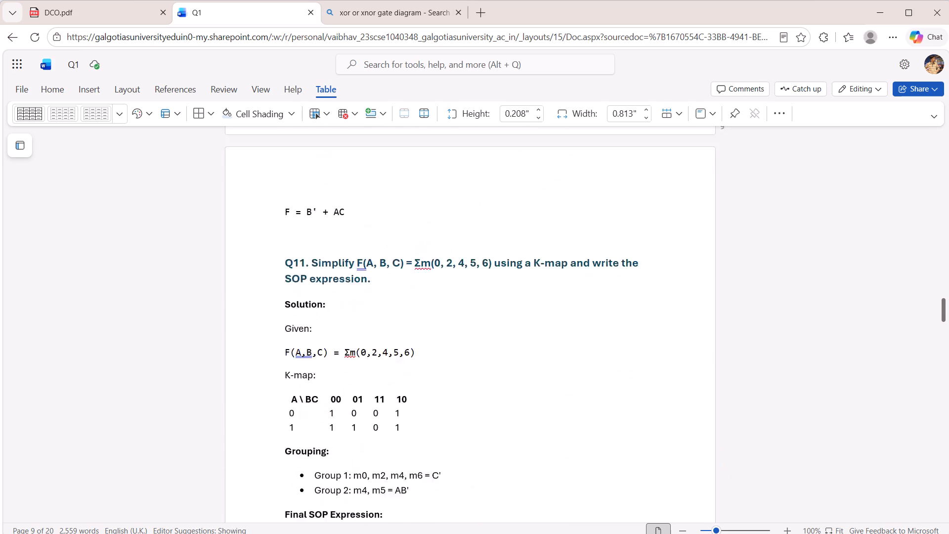
{"action": "scroll", "coordinate": [519, 367], "scroll_direction": "down", "scroll_amount": 1}
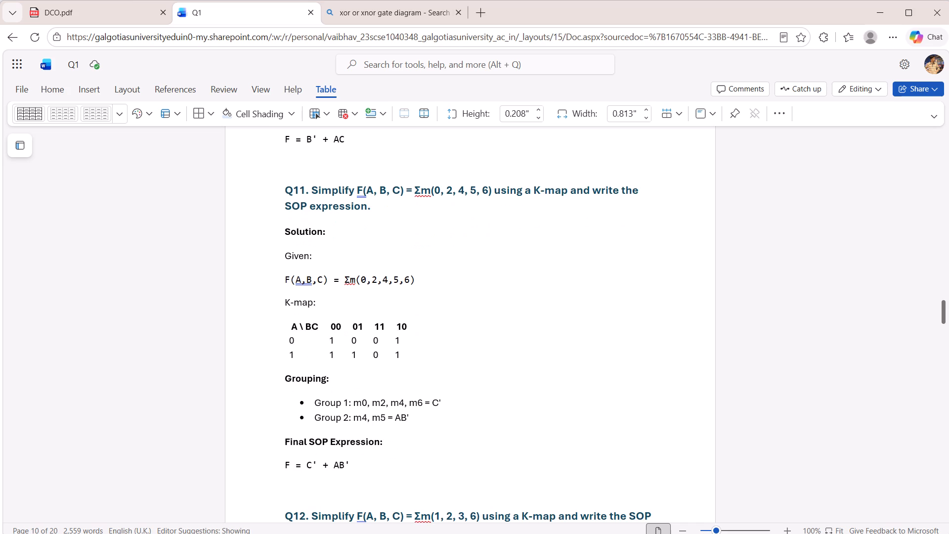
{"action": "scroll", "coordinate": [519, 367], "scroll_direction": "down", "scroll_amount": 1}
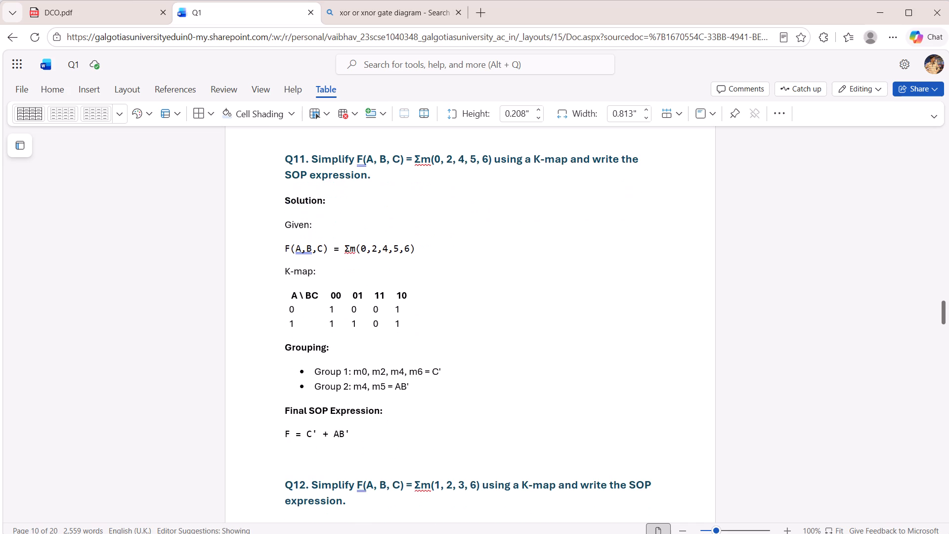
{"action": "scroll", "coordinate": [519, 367], "scroll_direction": "down", "scroll_amount": 2}
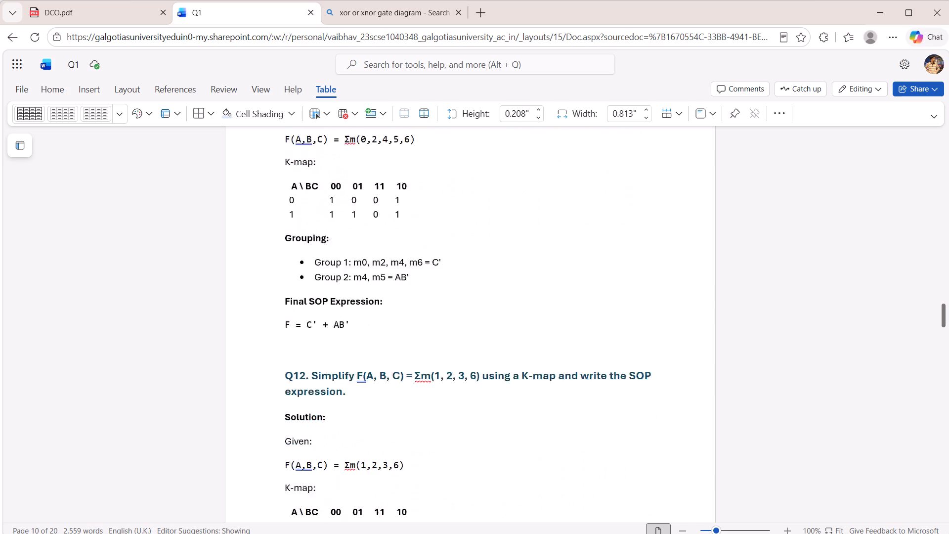
{"action": "scroll", "coordinate": [519, 367], "scroll_direction": "down", "scroll_amount": 4}
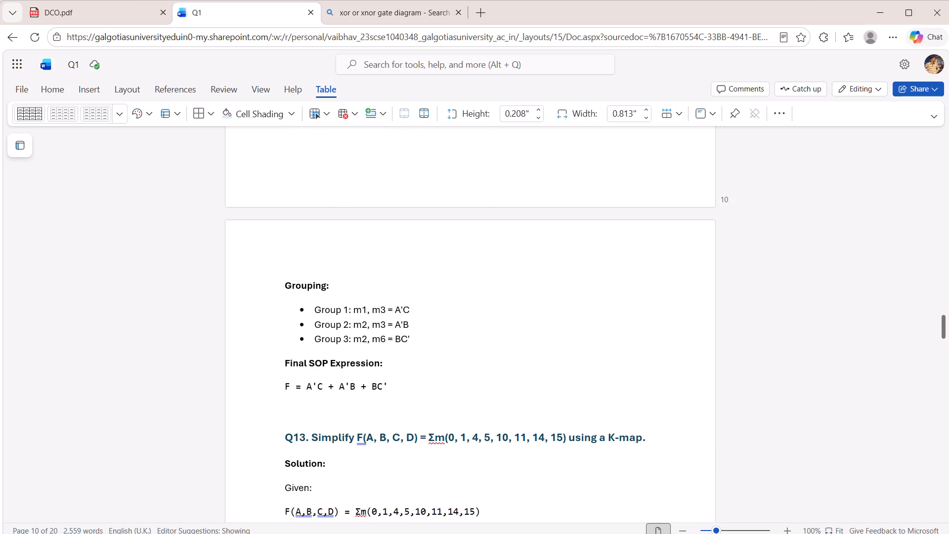
{"action": "scroll", "coordinate": [519, 367], "scroll_direction": "down", "scroll_amount": 6}
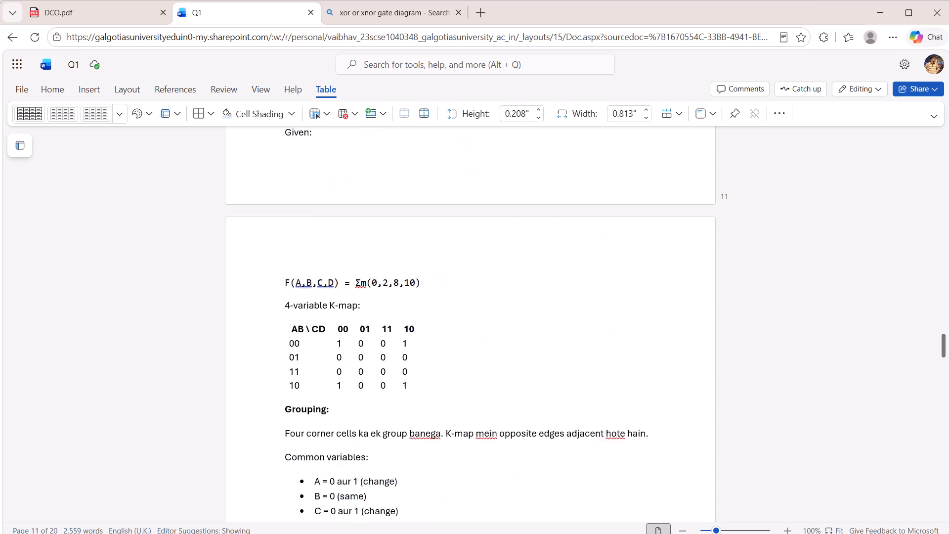
{"action": "scroll", "coordinate": [519, 367], "scroll_direction": "down", "scroll_amount": 2}
{"action": "scroll", "coordinate": [519, 367], "scroll_direction": "up", "scroll_amount": 4}
{"action": "scroll", "coordinate": [519, 367], "scroll_direction": "down", "scroll_amount": 2}
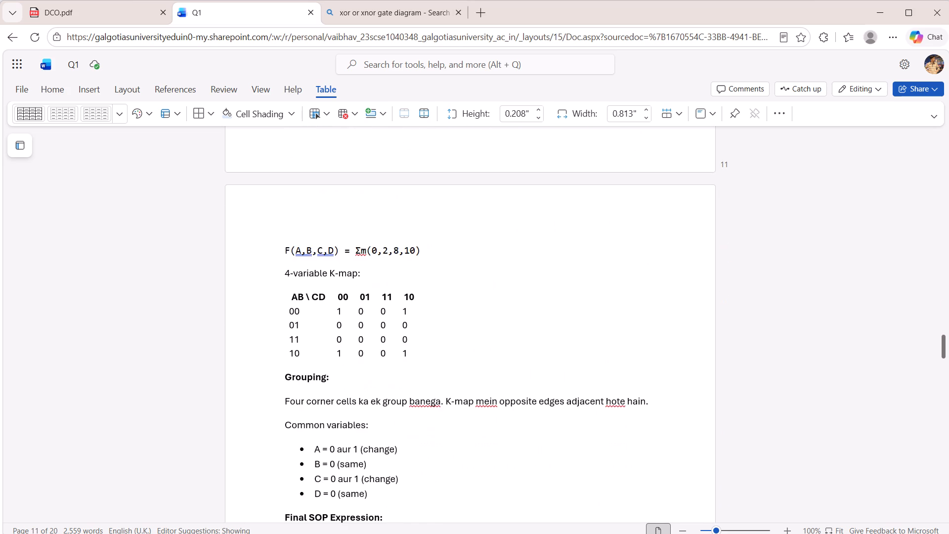
{"action": "scroll", "coordinate": [519, 367], "scroll_direction": "down", "scroll_amount": 2}
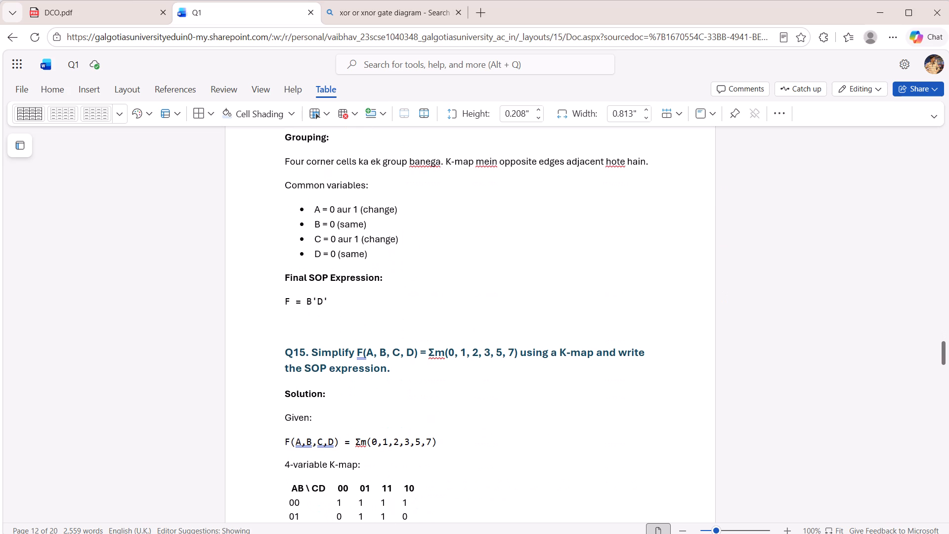
{"action": "scroll", "coordinate": [519, 367], "scroll_direction": "down", "scroll_amount": 5}
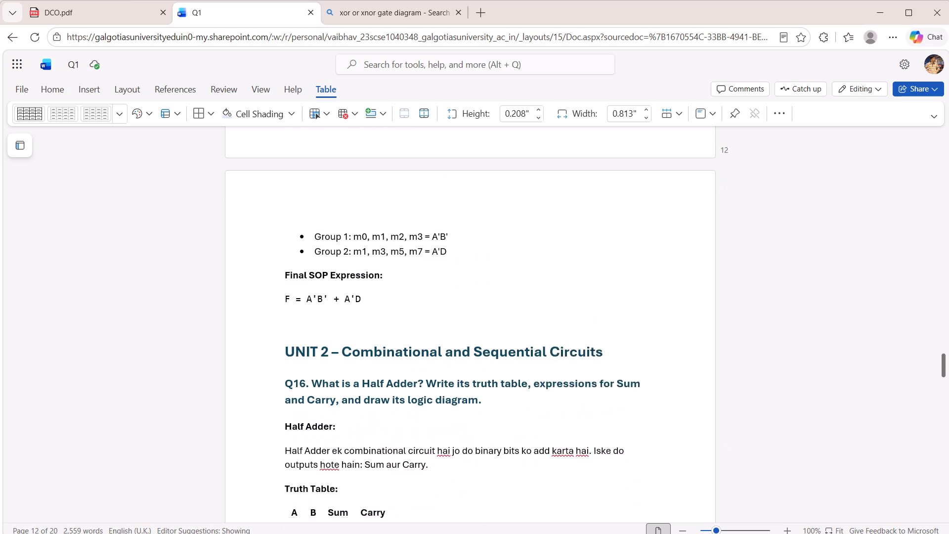
{"action": "scroll", "coordinate": [519, 367], "scroll_direction": "down", "scroll_amount": 1}
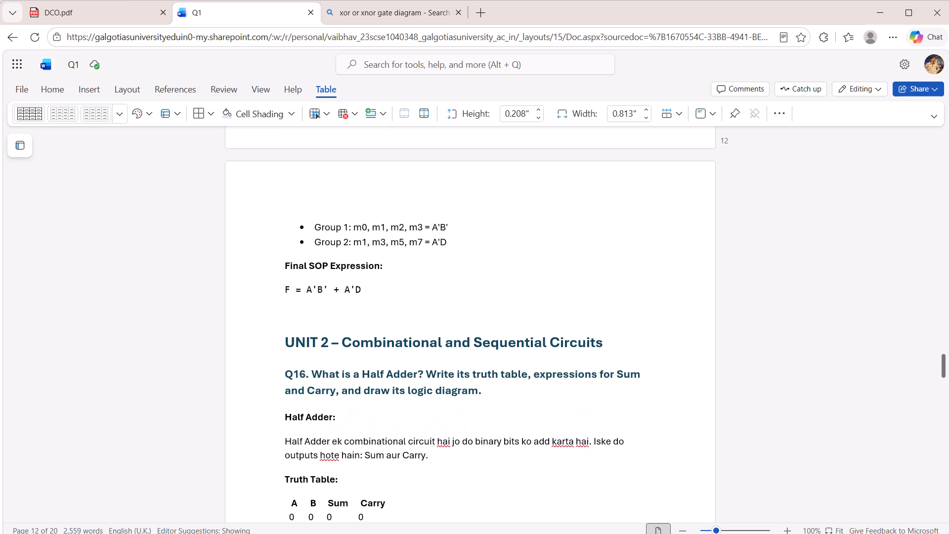
{"action": "scroll", "coordinate": [519, 367], "scroll_direction": "down", "scroll_amount": 1}
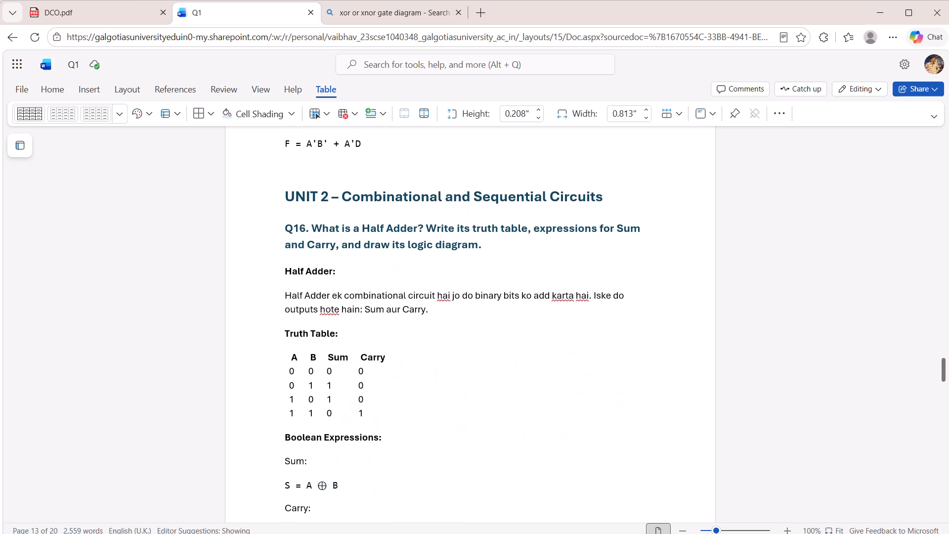
{"action": "scroll", "coordinate": [519, 367], "scroll_direction": "down", "scroll_amount": 1}
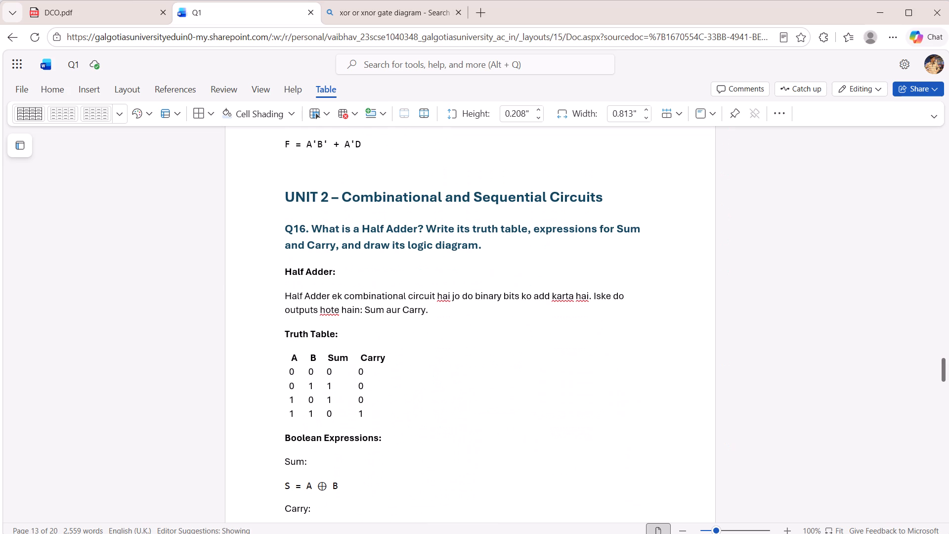
{"action": "scroll", "coordinate": [519, 367], "scroll_direction": "down", "scroll_amount": 1}
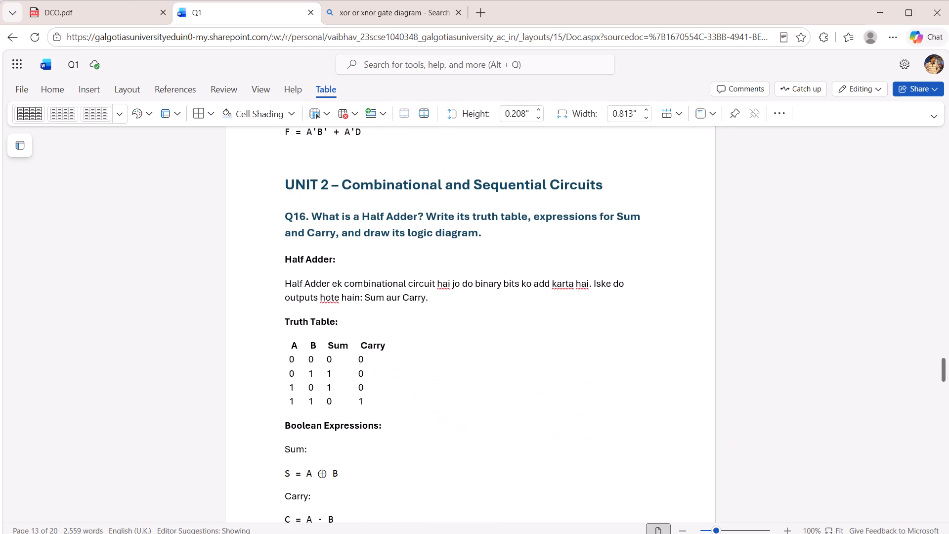
{"action": "scroll", "coordinate": [500, 409], "scroll_direction": "down", "scroll_amount": 1}
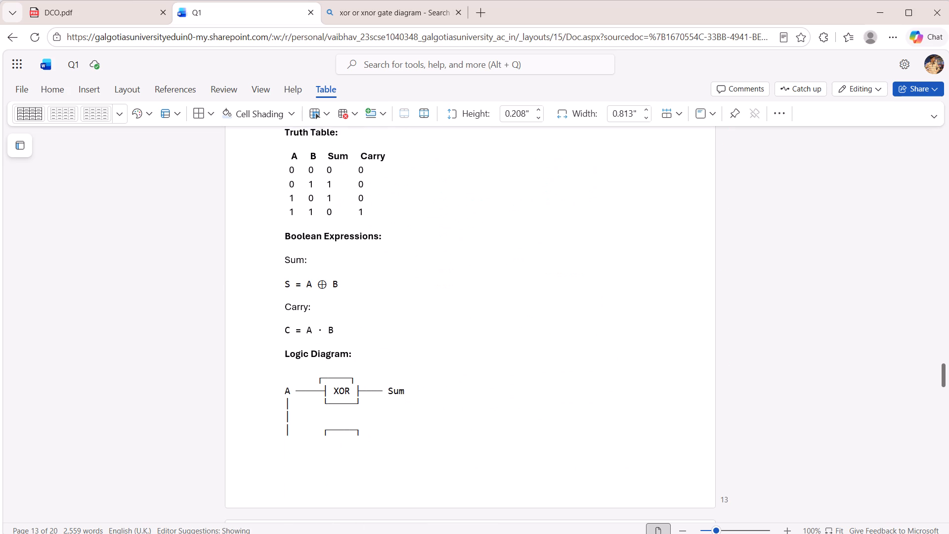
{"action": "scroll", "coordinate": [500, 409], "scroll_direction": "down", "scroll_amount": 4}
{"action": "scroll", "coordinate": [500, 409], "scroll_direction": "up", "scroll_amount": 1}
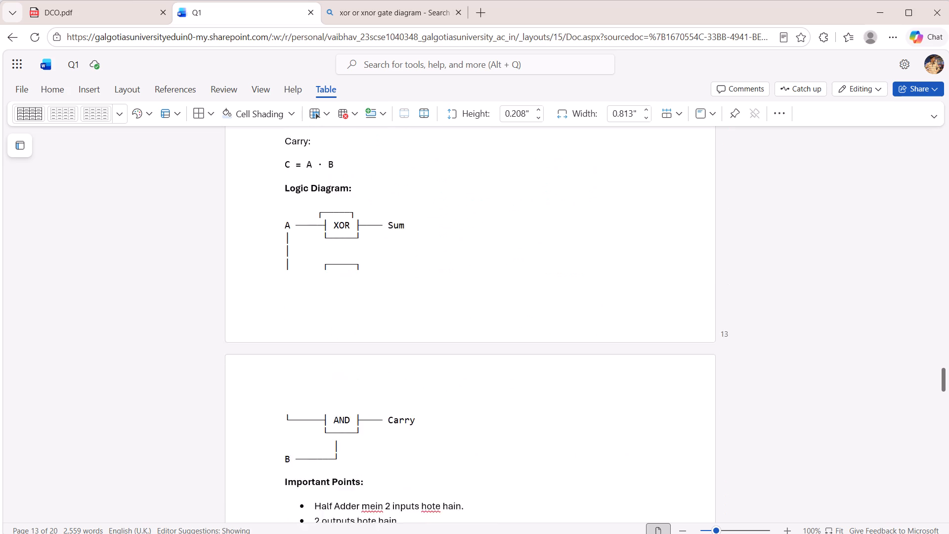
{"action": "scroll", "coordinate": [500, 409], "scroll_direction": "up", "scroll_amount": 1}
Switch to the Bing image search, close the open XOR/XNOR image and search for "half adder diagram".
{"action": "left_click", "coordinate": [407, 17]}
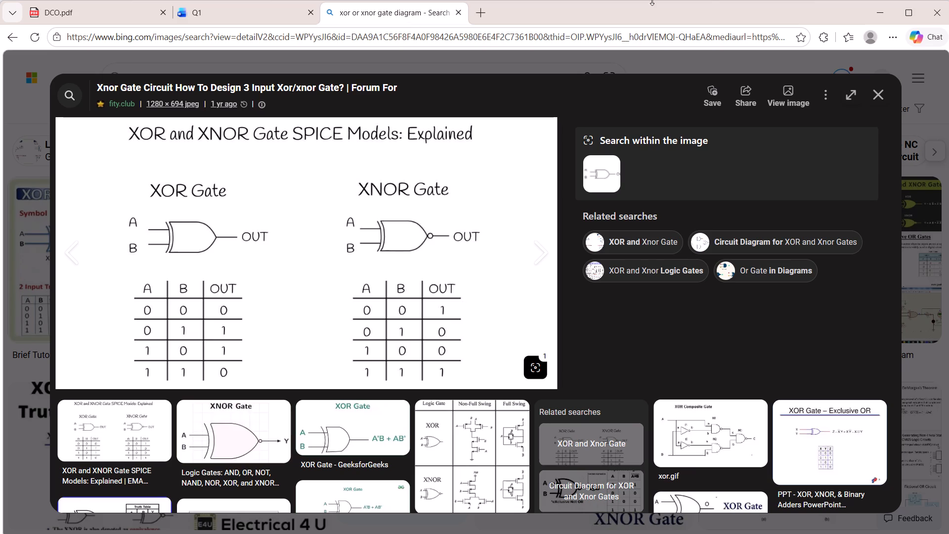
{"action": "left_click", "coordinate": [888, 93]}
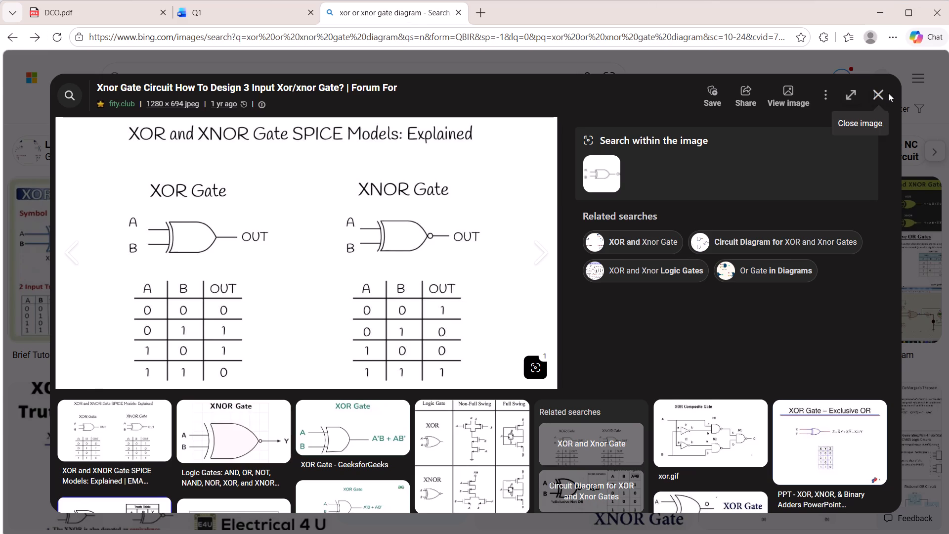
{"action": "left_click", "coordinate": [507, 89]}
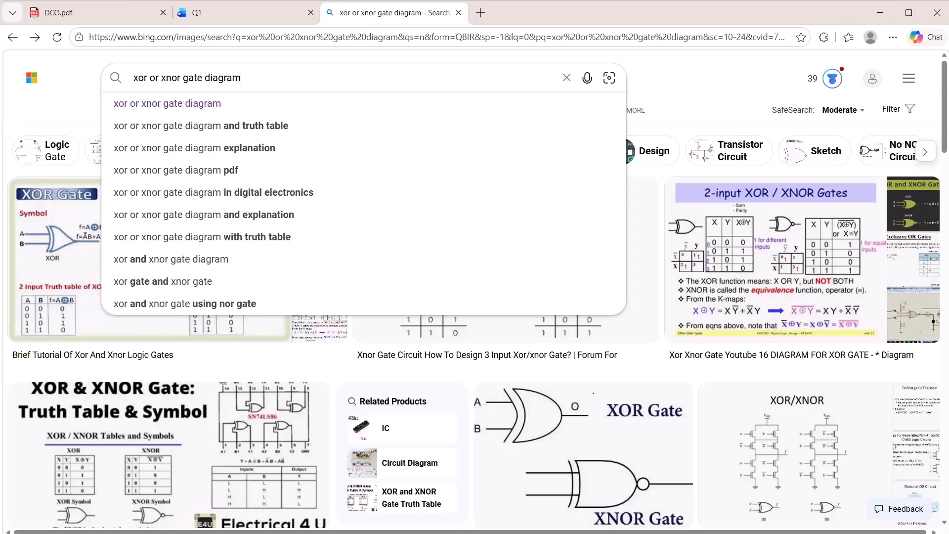
{"action": "key", "text": "Left"}
{"action": "key", "text": "Left"}
{"action": "key", "text": "Left"}
{"action": "key", "text": "Left"}
{"action": "key", "text": "Left"}
{"action": "key", "text": "Left"}
{"action": "key", "text": "Left"}
{"action": "key", "text": "BackSpace"}
{"action": "key", "text": "BackSpace"}
{"action": "key", "text": "BackSpace"}
{"action": "key", "text": "BackSpace"}
{"action": "key", "text": "BackSpace"}
{"action": "key", "text": "BackSpace"}
{"action": "key", "text": "BackSpace"}
{"action": "key", "text": "BackSpace"}
{"action": "key", "text": "BackSpace"}
{"action": "key", "text": "BackSpace"}
{"action": "key", "text": "BackSpace"}
{"action": "key", "text": "BackSpace"}
{"action": "key", "text": "BackSpace"}
{"action": "key", "text": "BackSpace"}
{"action": "key", "text": "BackSpace"}
{"action": "key", "text": "BackSpace"}
{"action": "key", "text": "BackSpace"}
{"action": "key", "text": "BackSpace"}
{"action": "key", "text": "BackSpace"}
{"action": "key", "text": "BackSpace"}
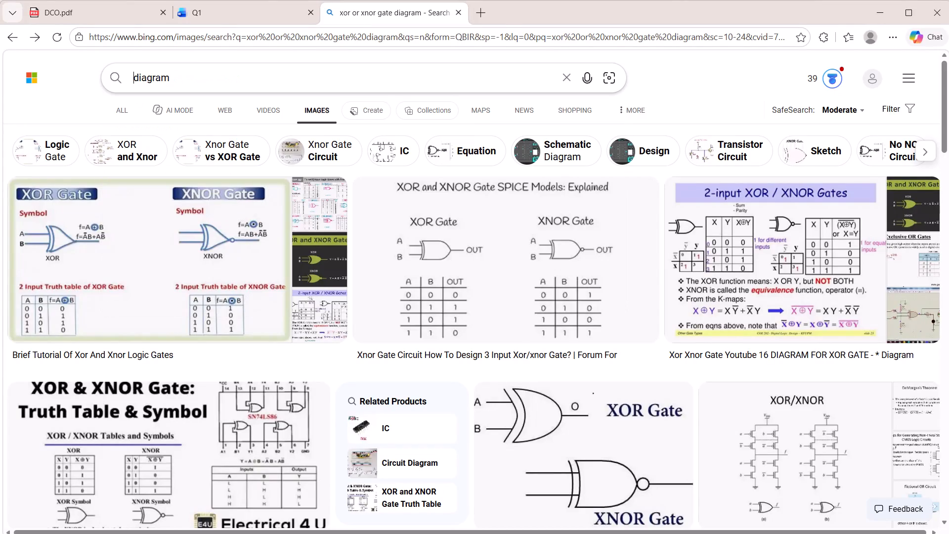
{"action": "type", "text": "half adder"}
{"action": "key", "text": "space"}
{"action": "key", "text": "Return"}
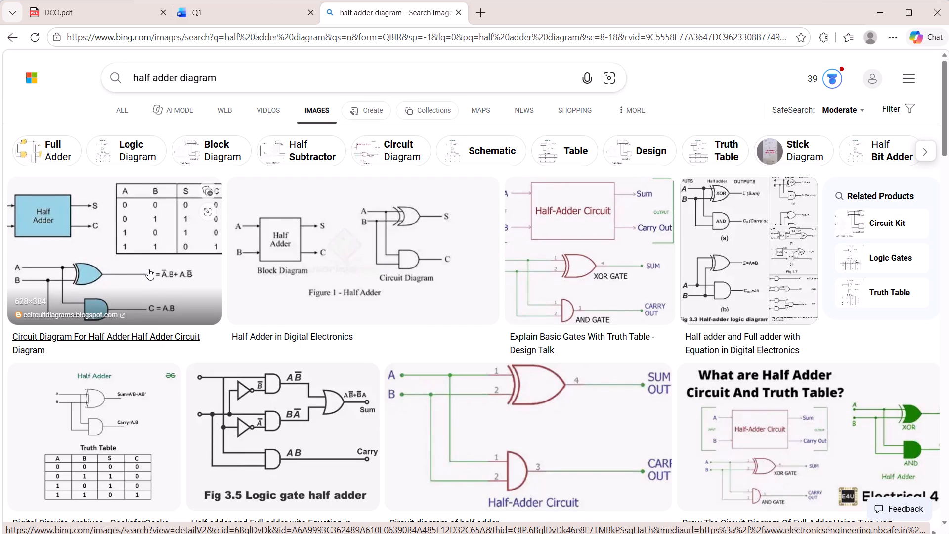
Preview the blue half adder circuit diagram with its truth table, and return to the image results.
{"action": "left_click", "coordinate": [120, 251]}
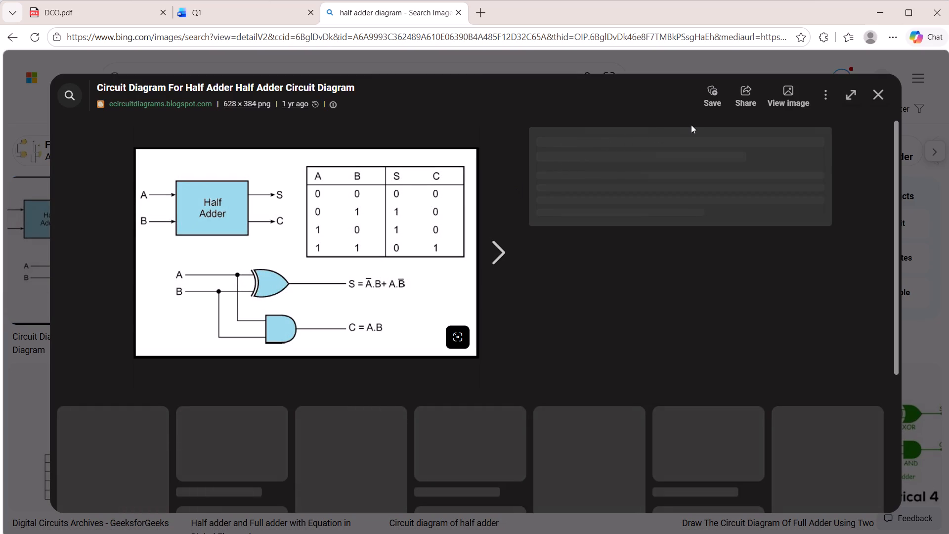
{"action": "left_click", "coordinate": [871, 92]}
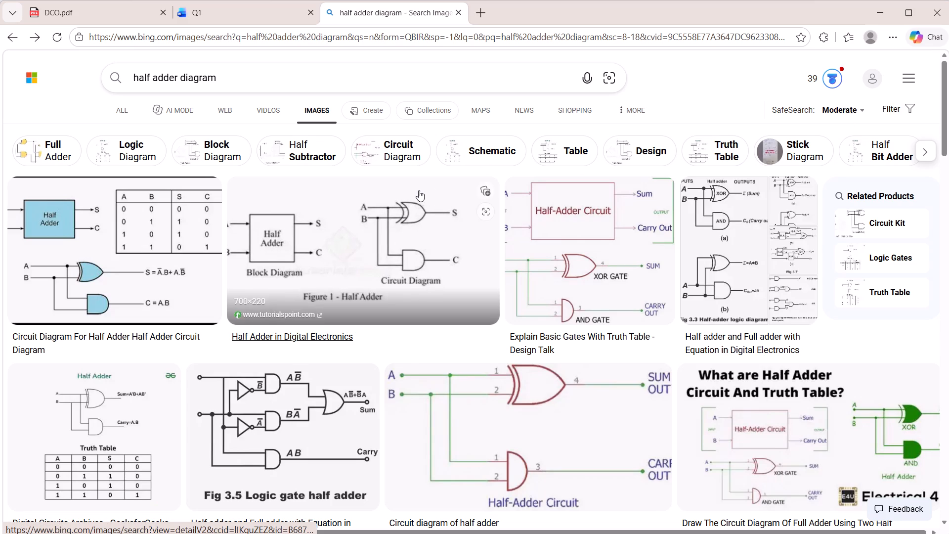
Open the Half-Adder Circuit image with XOR and AND gates, and copy a screen snip of its upper block diagram.
{"action": "left_click", "coordinate": [554, 225]}
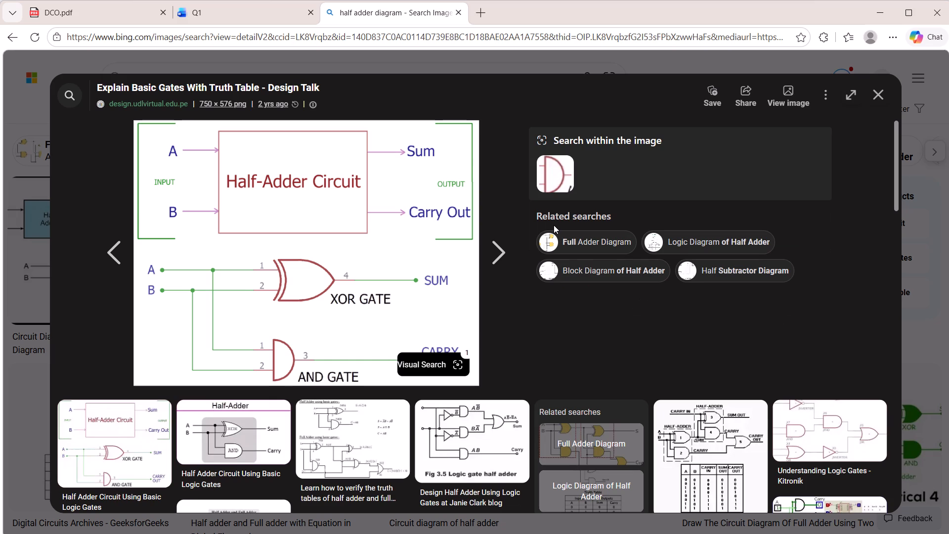
{"action": "key", "text": "Print"}
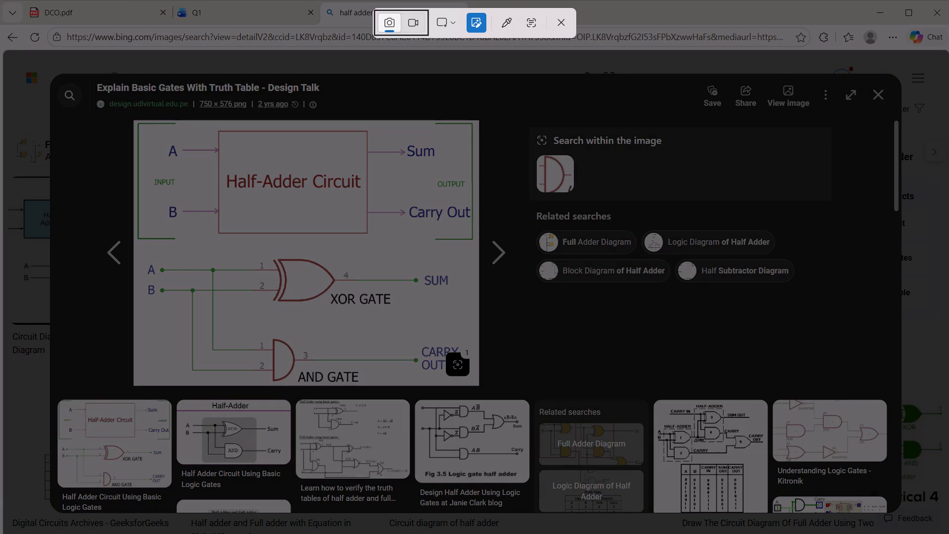
{"action": "left_click_drag", "start_coordinate": [145, 126], "coordinate": [474, 234]}
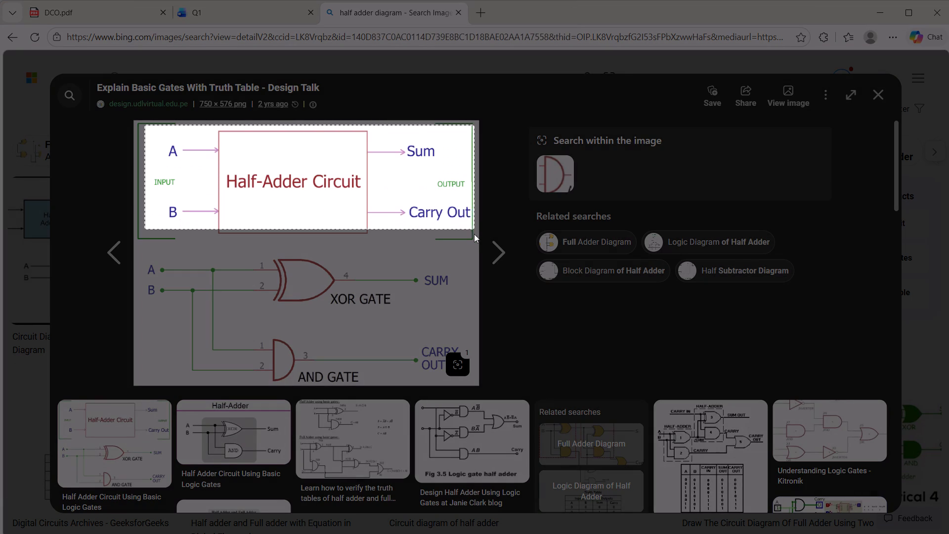
{"action": "left_click_drag", "start_coordinate": [474, 234], "coordinate": [472, 232]}
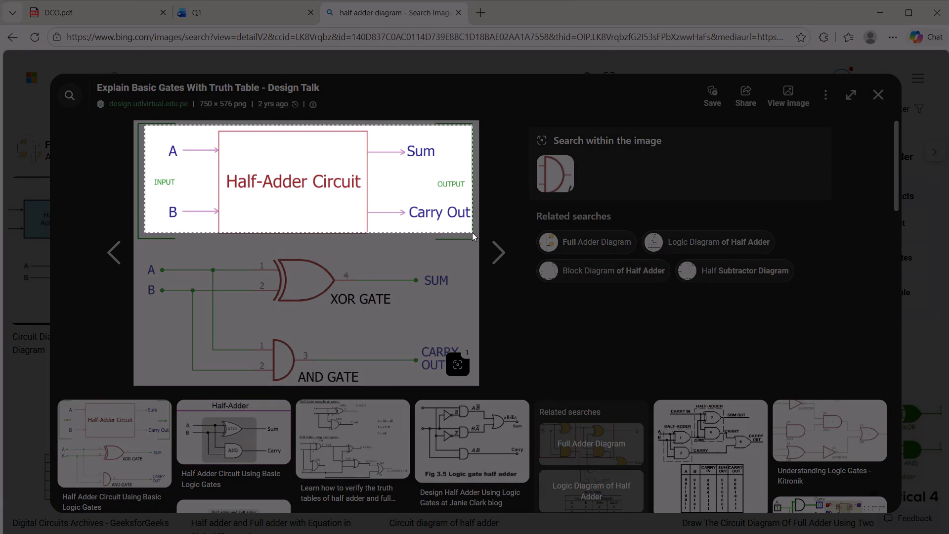
{"action": "left_click_drag", "start_coordinate": [472, 232], "coordinate": [472, 236]}
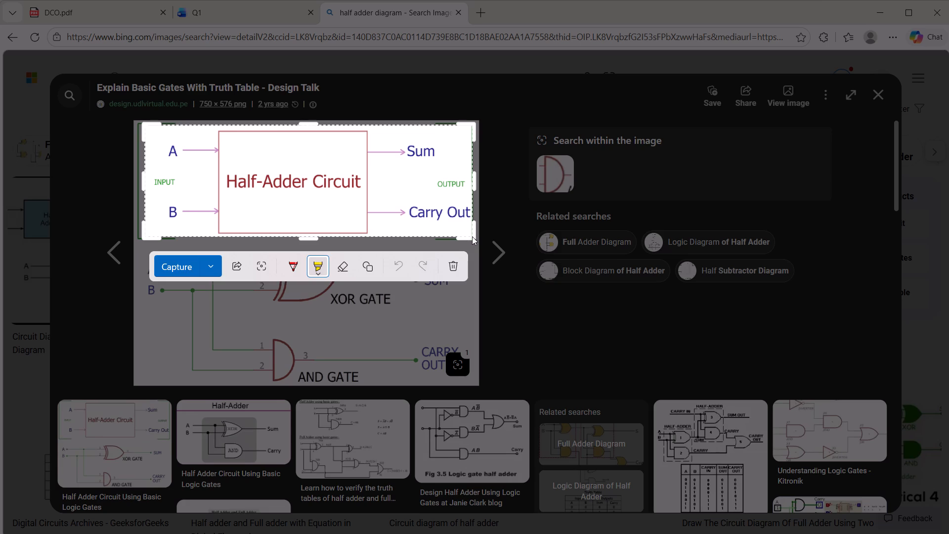
{"action": "key", "text": "ctrl+c"}
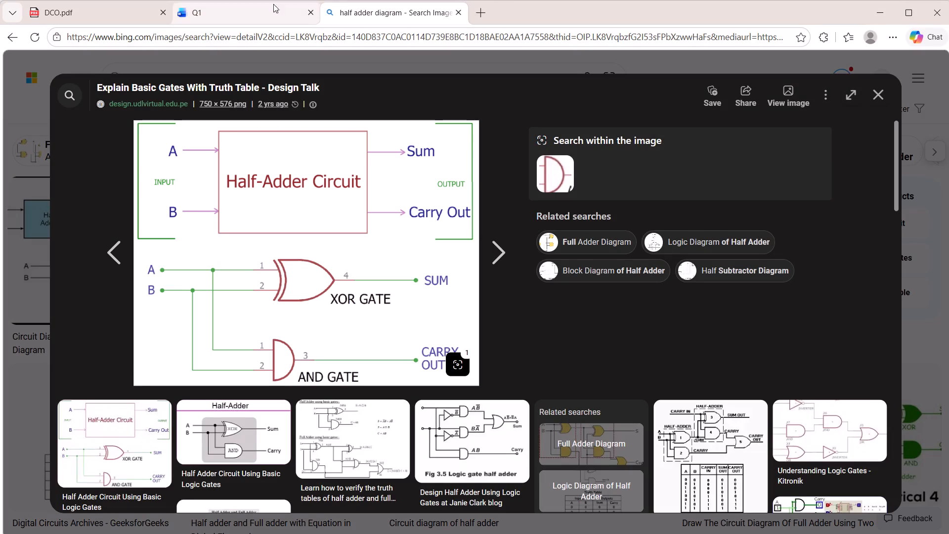
Switch to the Q1 Word document and replace Q16's text-drawn Half Adder logic diagram with the copied block diagram.
{"action": "left_click", "coordinate": [257, 0]}
{"action": "left_click", "coordinate": [253, 8]}
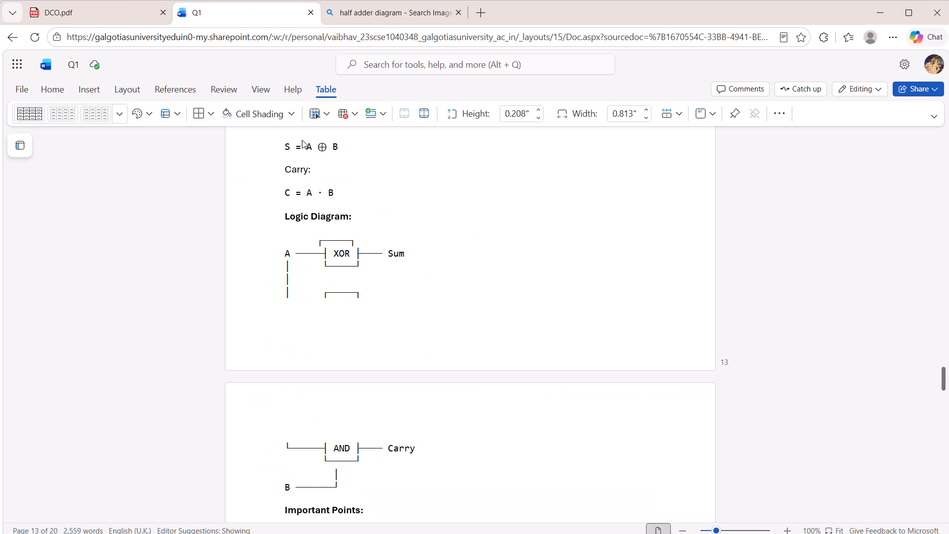
{"action": "left_click_drag", "start_coordinate": [354, 485], "coordinate": [274, 406]}
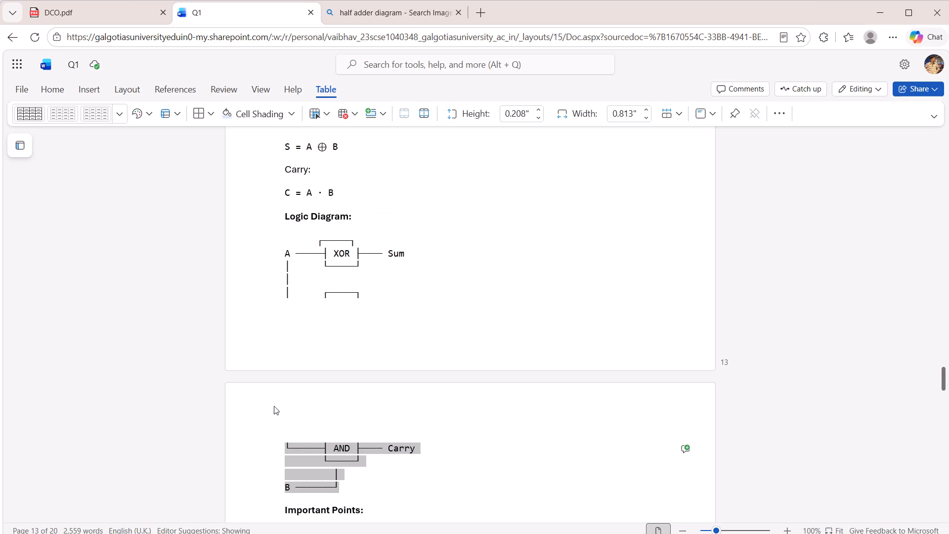
{"action": "left_click_drag", "start_coordinate": [274, 406], "coordinate": [273, 246]}
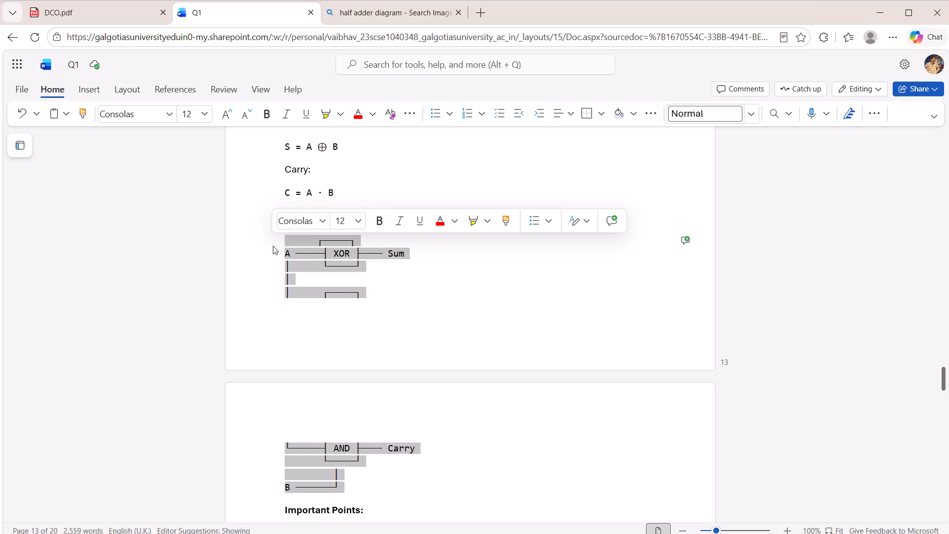
{"action": "key", "text": "ctrl+v"}
Shrink the Half-Adder Circuit picture proportionally to about 1.13 inches high and 3.32 inches wide.
{"action": "left_click", "coordinate": [491, 406]}
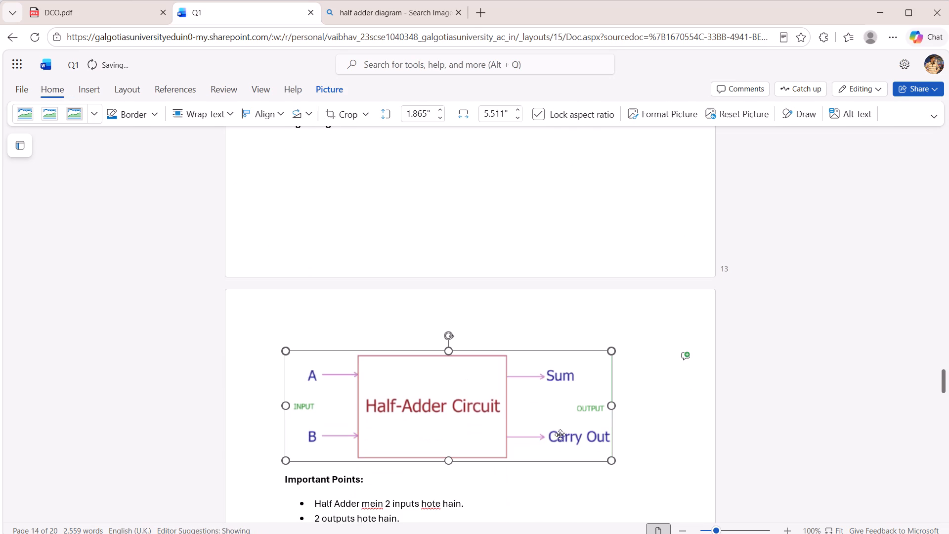
{"action": "left_click_drag", "start_coordinate": [610, 459], "coordinate": [467, 404]}
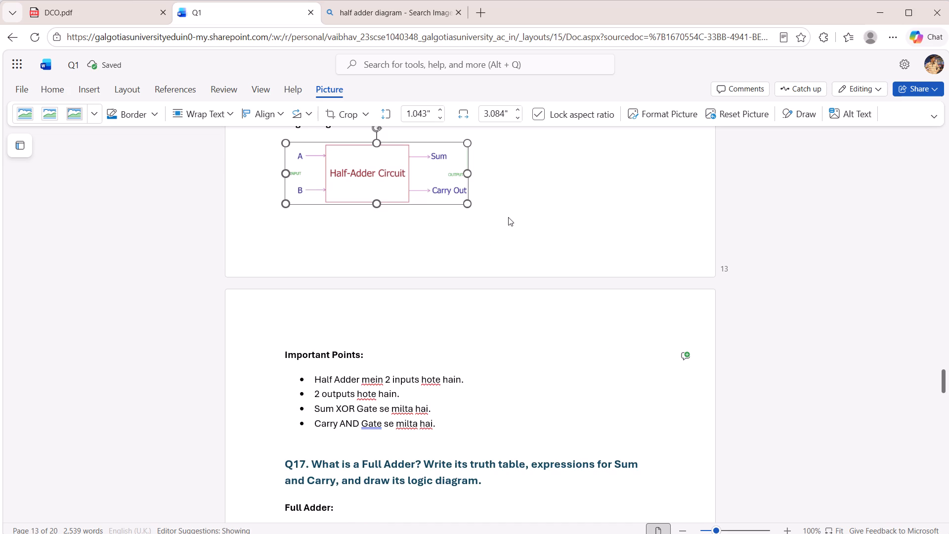
{"action": "left_click_drag", "start_coordinate": [468, 203], "coordinate": [482, 212]}
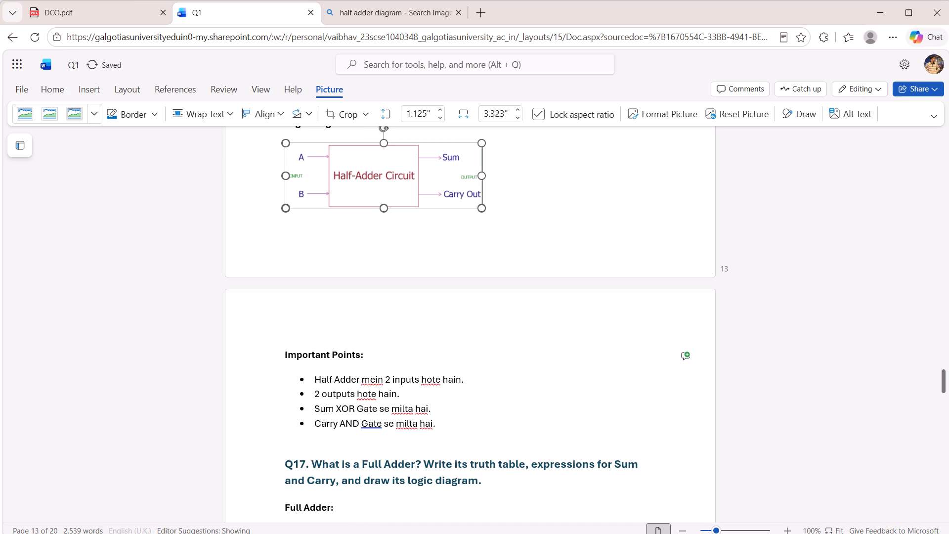
{"action": "left_click", "coordinate": [550, 207]}
{"action": "scroll", "coordinate": [550, 207], "scroll_direction": "up", "scroll_amount": 1}
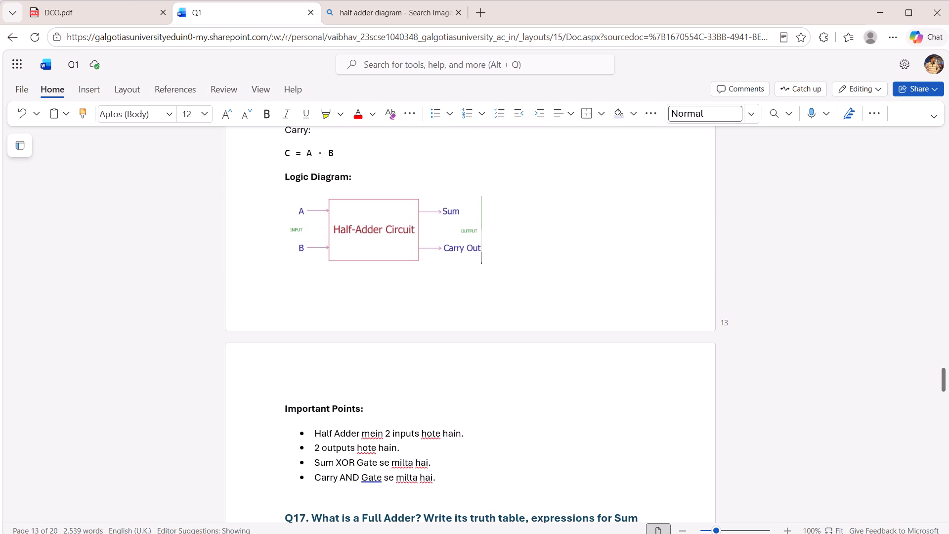
{"action": "scroll", "coordinate": [550, 207], "scroll_direction": "down", "scroll_amount": 1}
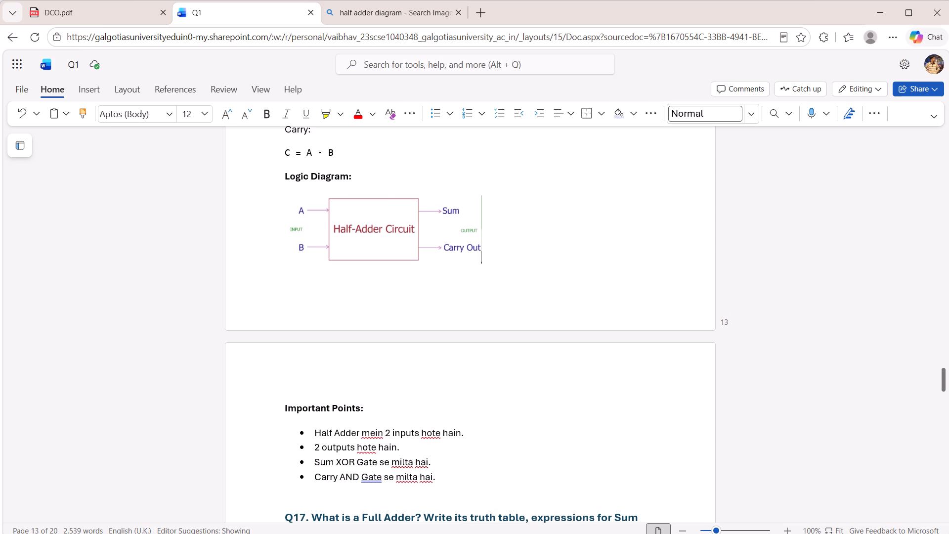
{"action": "scroll", "coordinate": [550, 207], "scroll_direction": "down", "scroll_amount": 2}
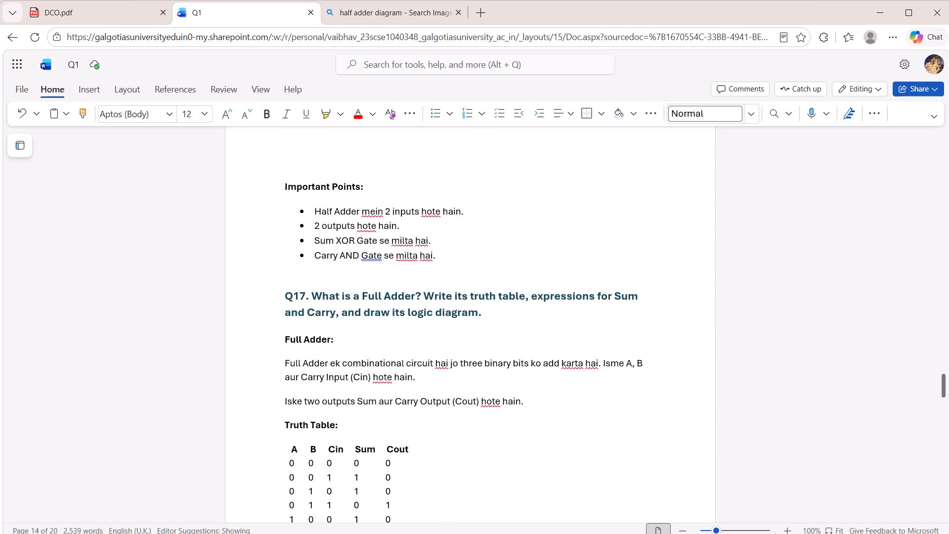
{"action": "scroll", "coordinate": [550, 207], "scroll_direction": "down", "scroll_amount": 2}
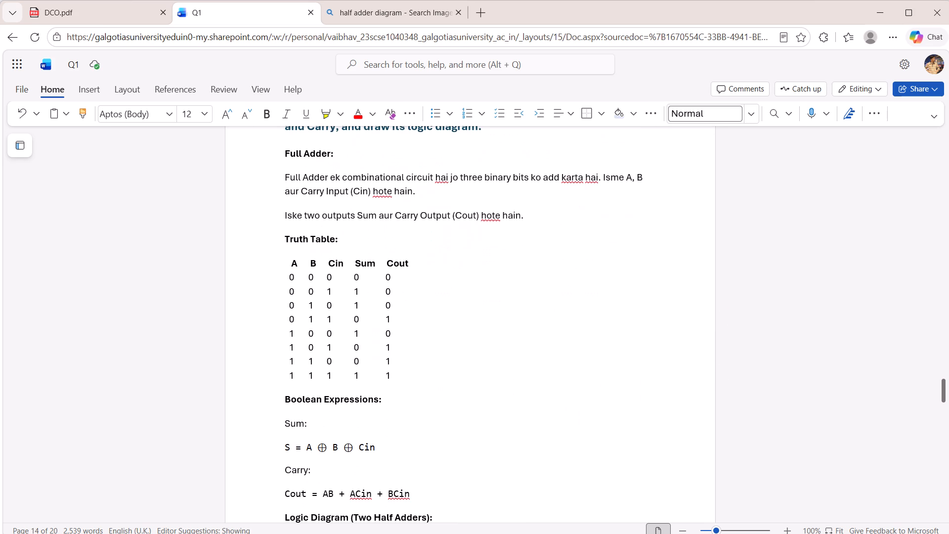
{"action": "scroll", "coordinate": [550, 207], "scroll_direction": "down", "scroll_amount": 2}
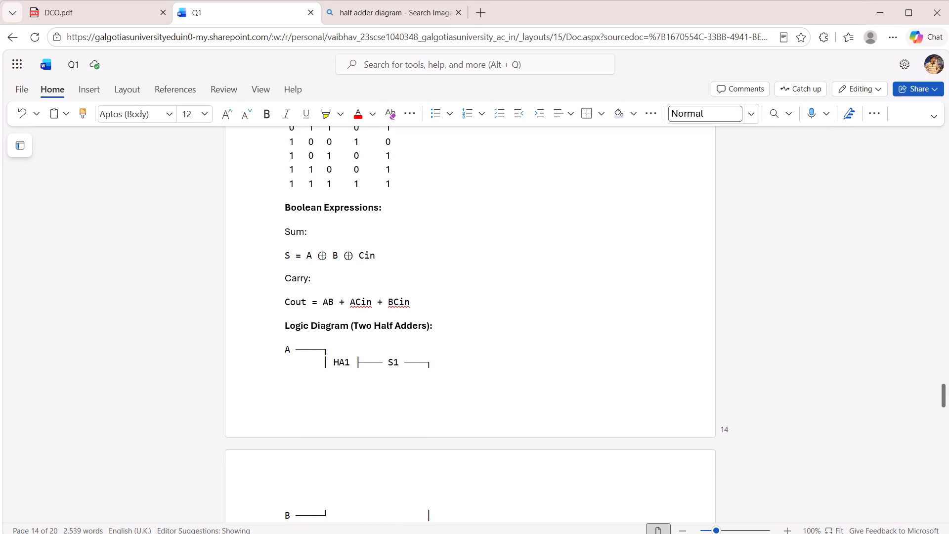
{"action": "scroll", "coordinate": [572, 285], "scroll_direction": "down", "scroll_amount": 1}
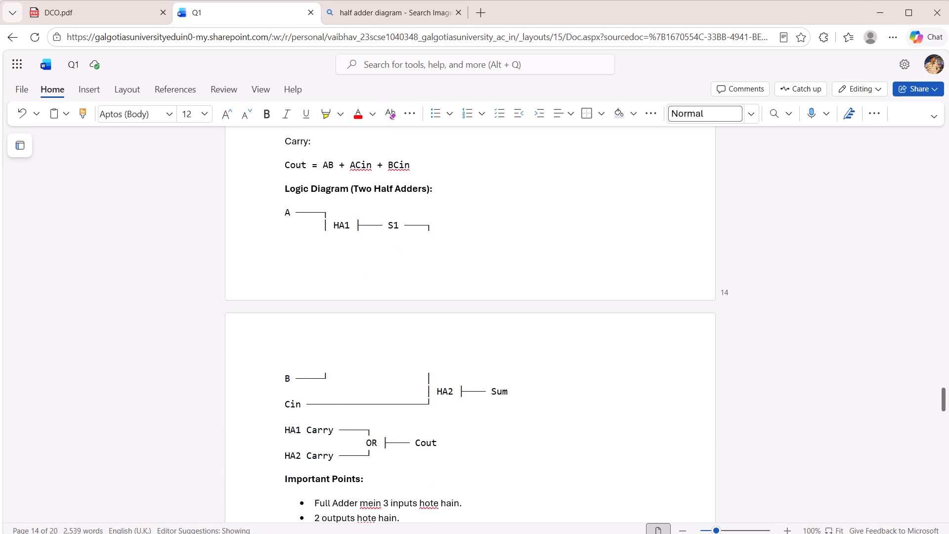
{"action": "scroll", "coordinate": [572, 285], "scroll_direction": "down", "scroll_amount": 1}
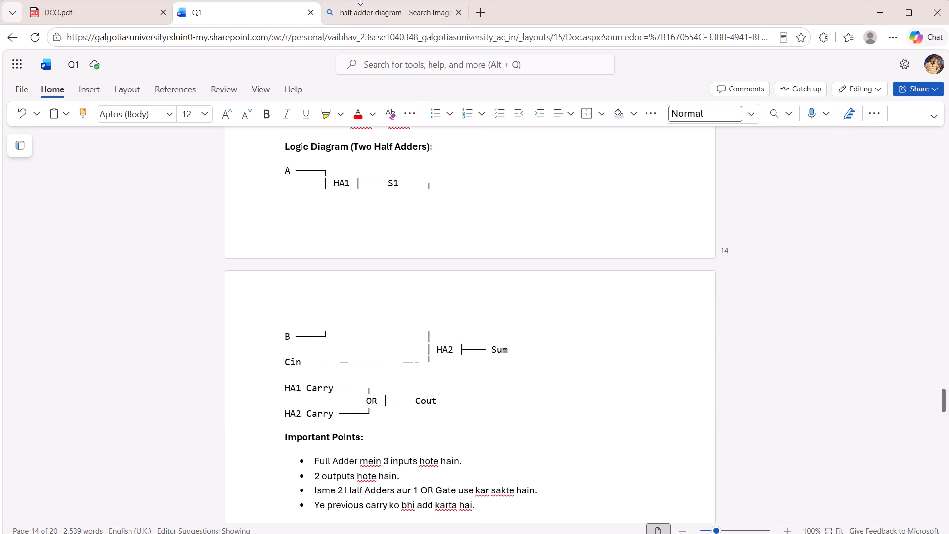
Compare the open half adder image with Q17's Full Adder truth table, Boolean expressions and text-drawn logic diagram in the Word document.
{"action": "left_click", "coordinate": [368, 7]}
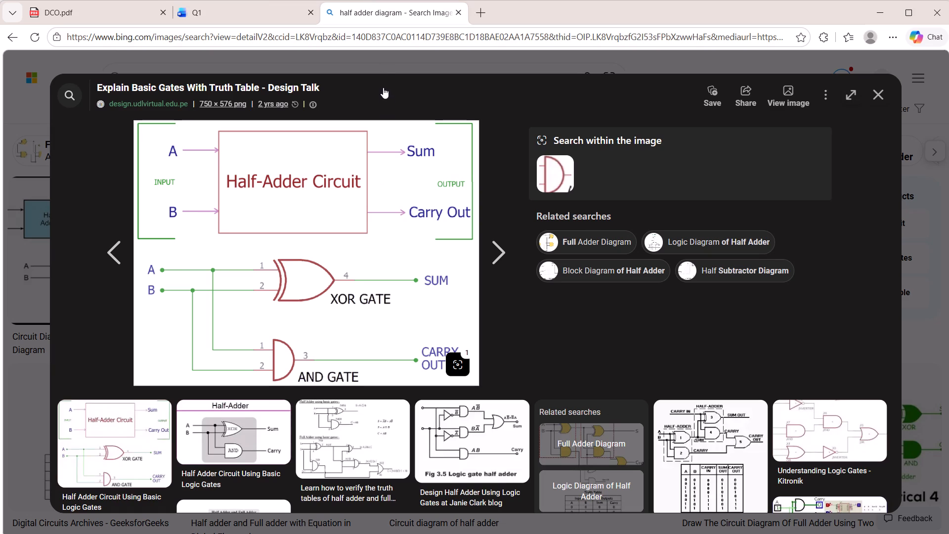
{"action": "left_click", "coordinate": [282, 11]}
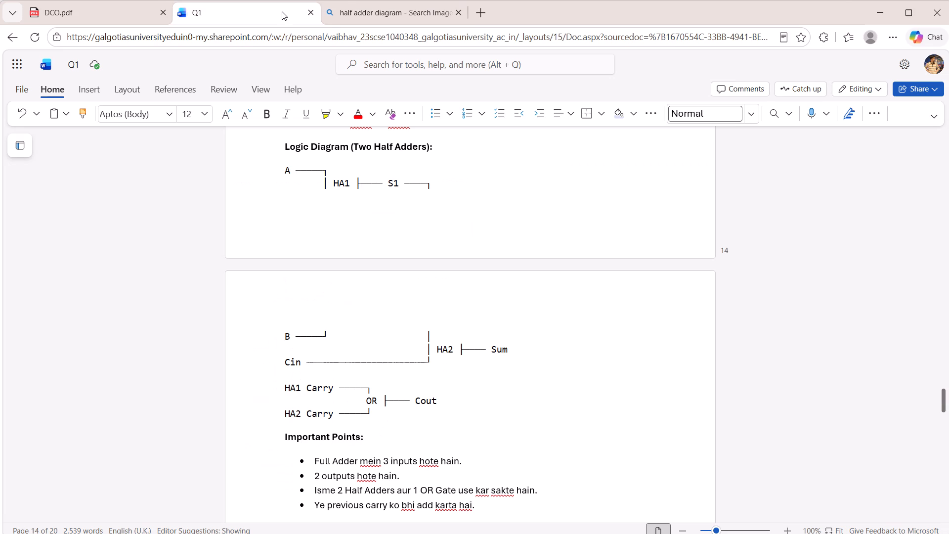
{"action": "left_click", "coordinate": [348, 0]}
{"action": "left_click", "coordinate": [353, 10]}
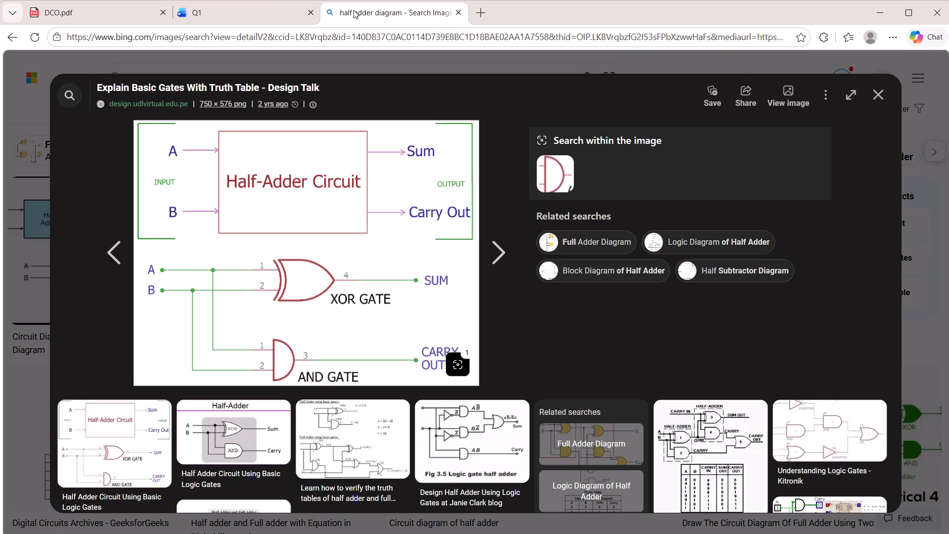
{"action": "left_click", "coordinate": [263, 1]}
{"action": "left_click", "coordinate": [264, 4]}
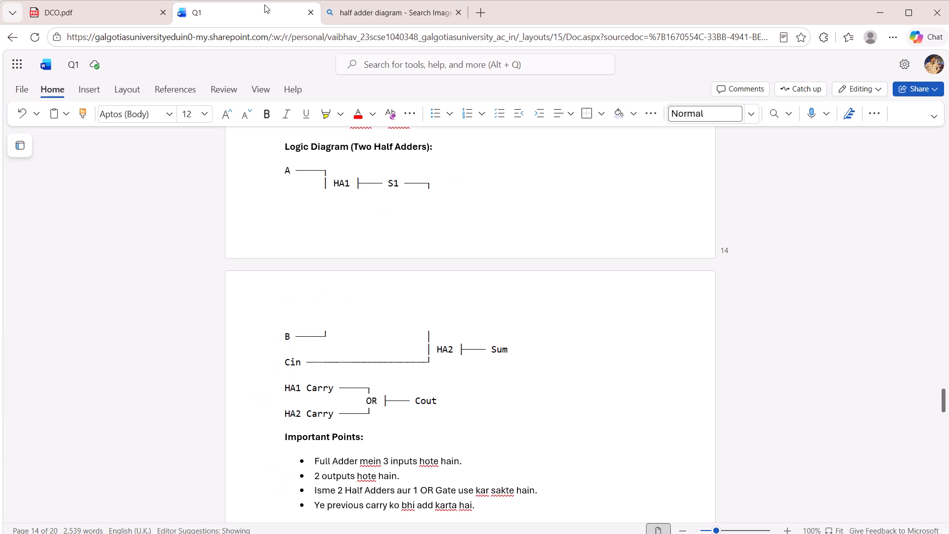
{"action": "scroll", "coordinate": [374, 138], "scroll_direction": "up", "scroll_amount": 5}
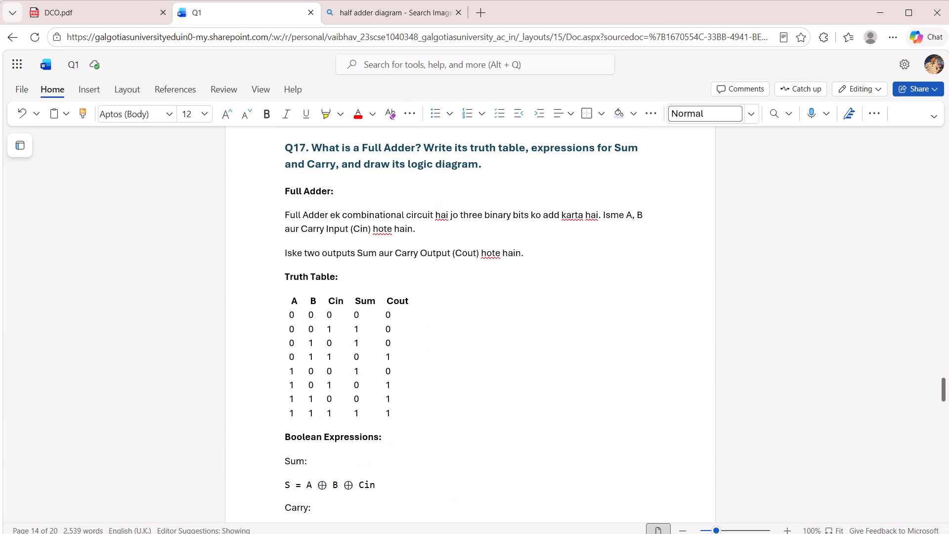
{"action": "scroll", "coordinate": [376, 170], "scroll_direction": "up", "scroll_amount": 1}
{"action": "scroll", "coordinate": [376, 170], "scroll_direction": "down", "scroll_amount": 1}
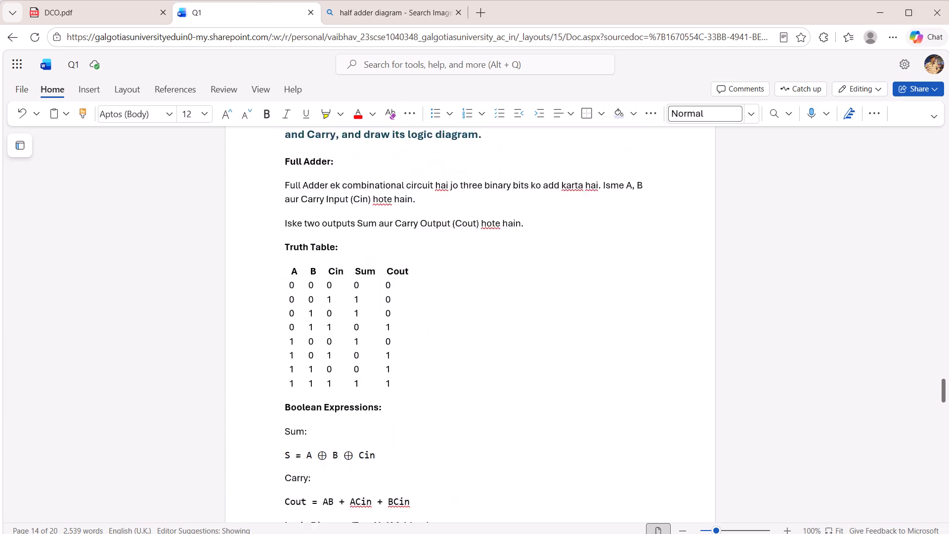
{"action": "scroll", "coordinate": [376, 170], "scroll_direction": "down", "scroll_amount": 2}
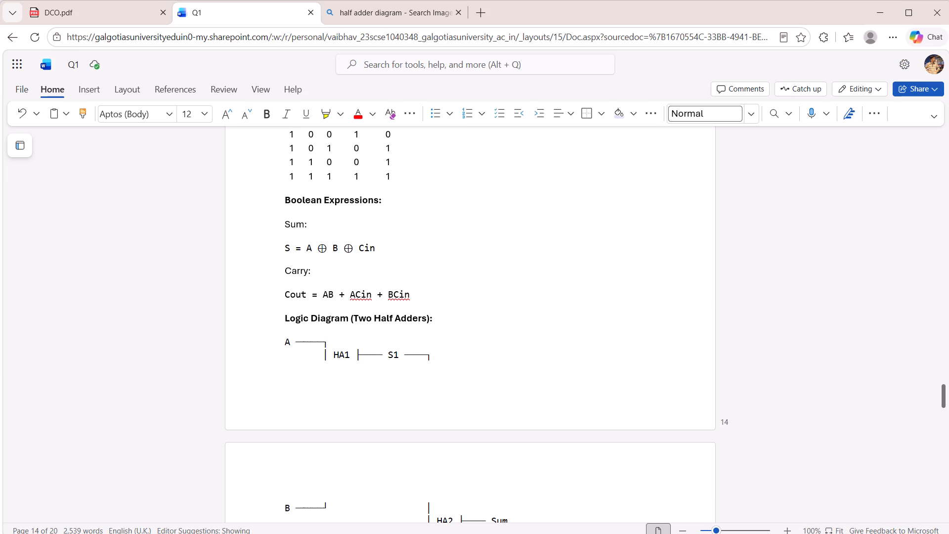
Close the half adder image preview in the Bing image search and search for "full adder diagram" instead.
{"action": "left_click", "coordinate": [367, 12]}
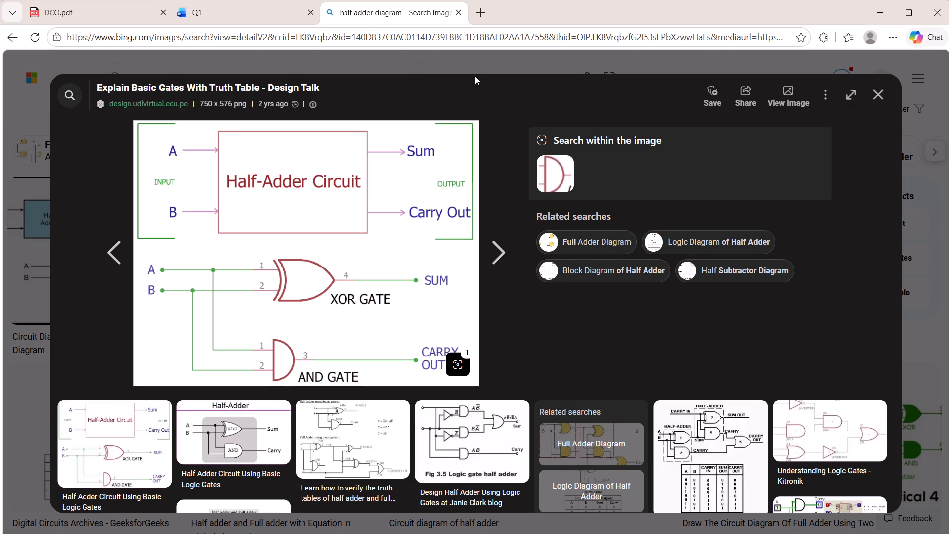
{"action": "left_click", "coordinate": [877, 91]}
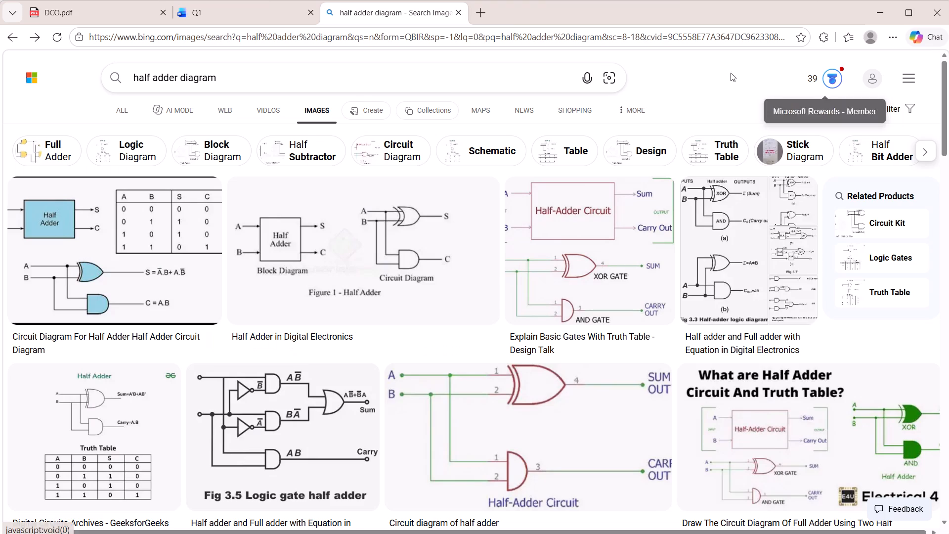
{"action": "left_click", "coordinate": [516, 86]}
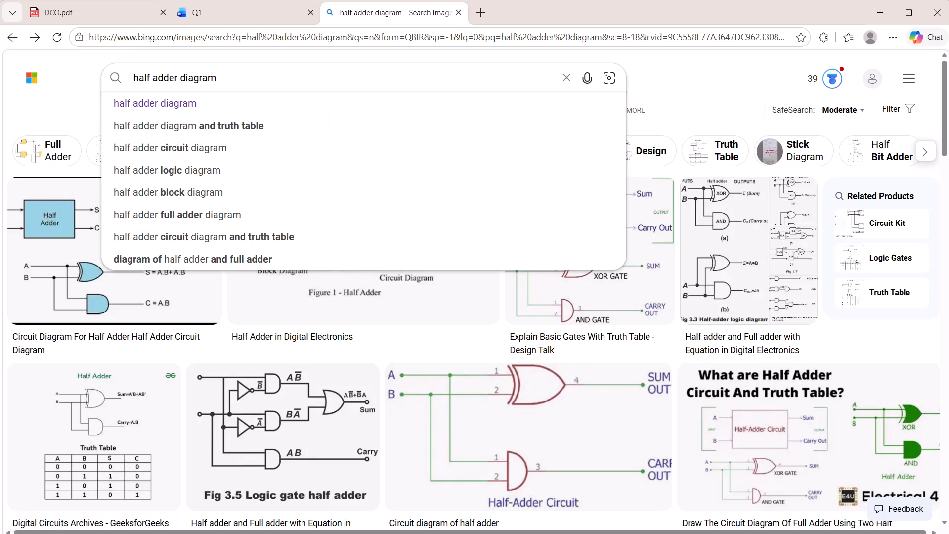
{"action": "key", "text": "BackSpace"}
{"action": "key", "text": "BackSpace"}
{"action": "key", "text": "BackSpace"}
{"action": "key", "text": "BackSpace"}
{"action": "key", "text": "BackSpace"}
{"action": "key", "text": "BackSpace"}
{"action": "key", "text": "BackSpace"}
{"action": "key", "text": "BackSpace"}
{"action": "key", "text": "BackSpace"}
{"action": "key", "text": "BackSpace"}
{"action": "key", "text": "BackSpace"}
{"action": "key", "text": "BackSpace"}
{"action": "key", "text": "BackSpace"}
{"action": "key", "text": "BackSpace"}
{"action": "key", "text": "BackSpace"}
{"action": "key", "text": "BackSpace"}
{"action": "key", "text": "BackSpace"}
{"action": "key", "text": "BackSpace"}
{"action": "key", "text": "BackSpace"}
{"action": "key", "text": "BackSpace"}
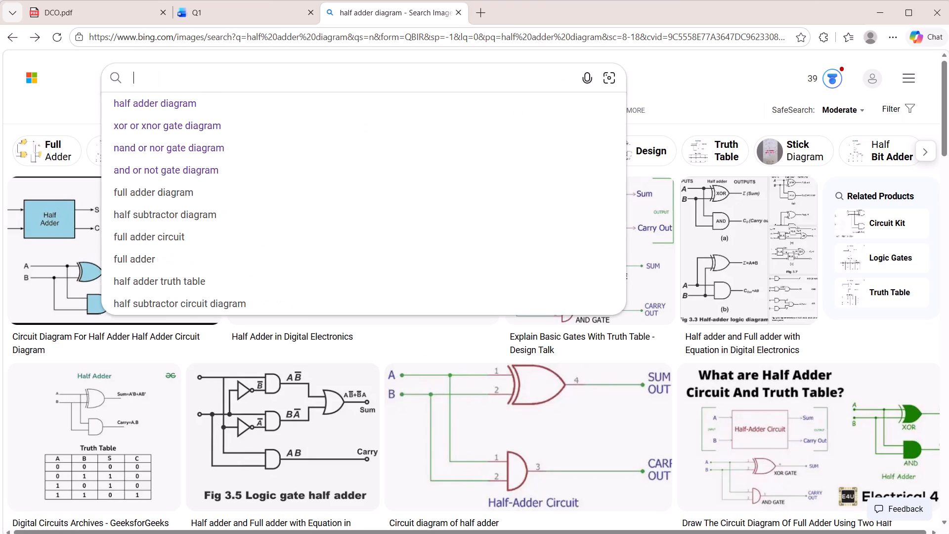
{"action": "type", "text": "full ad"}
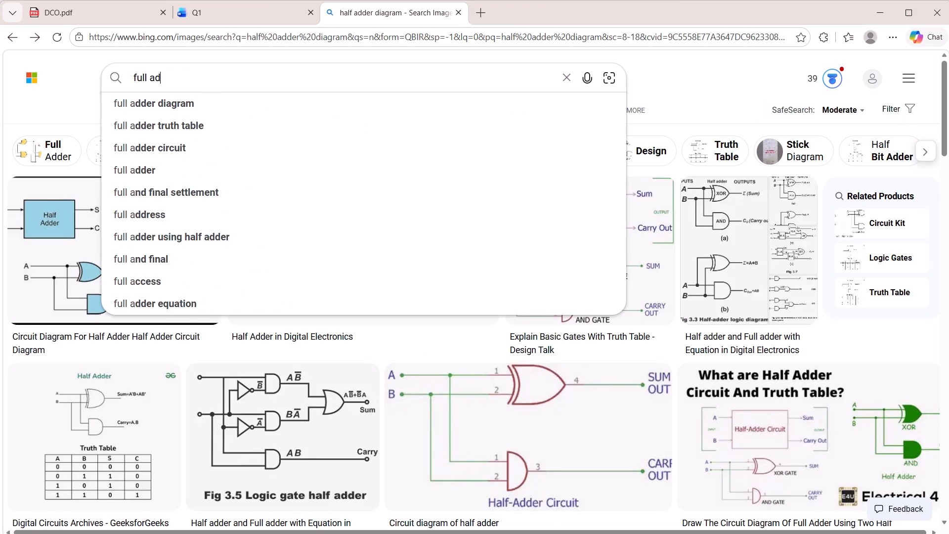
{"action": "left_click", "coordinate": [436, 91]}
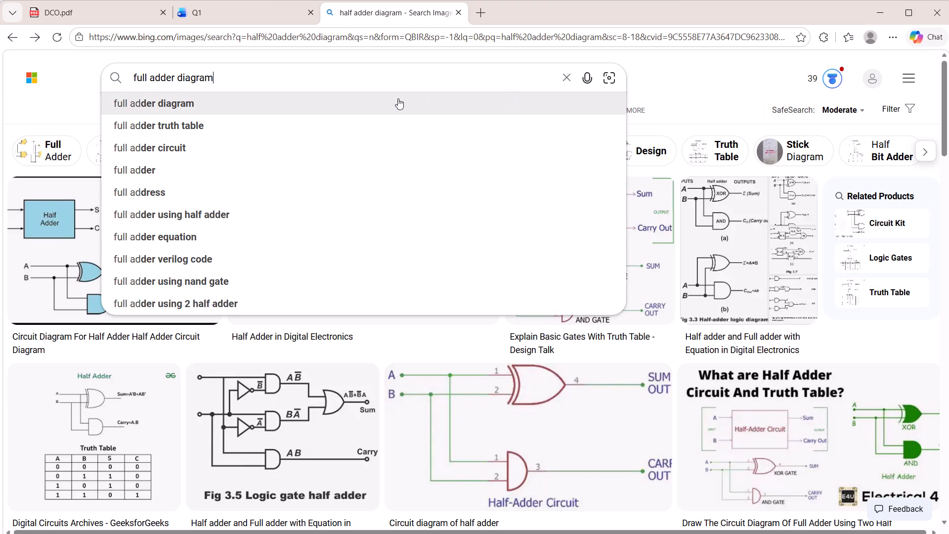
{"action": "left_click", "coordinate": [391, 100]}
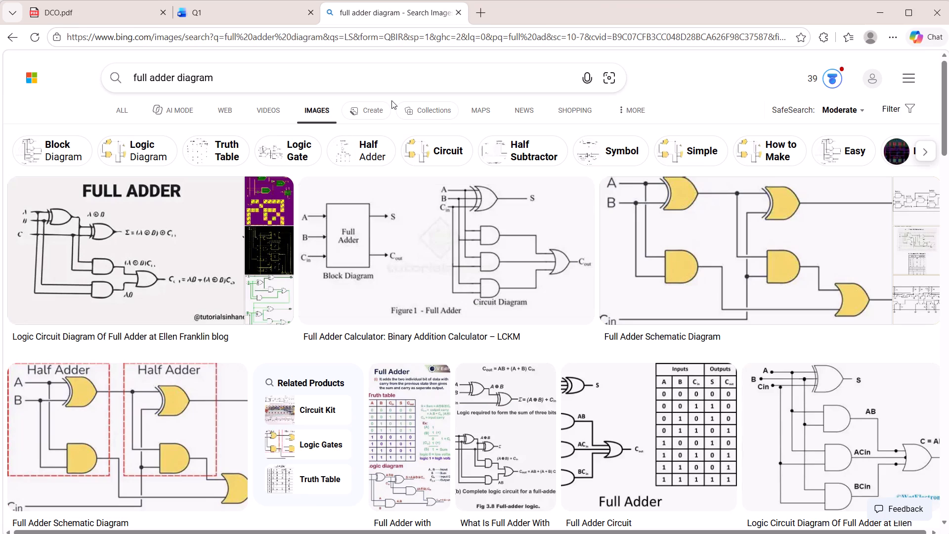
Open the Full Adder Calculator image and copy a screen snip of only its Full Adder block diagram with the caption.
{"action": "left_click", "coordinate": [391, 228]}
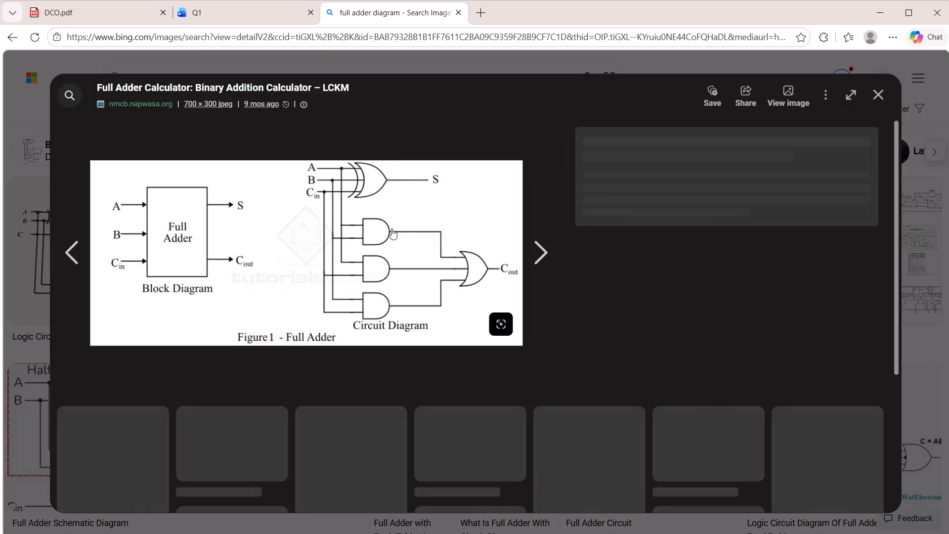
{"action": "key", "text": "Print"}
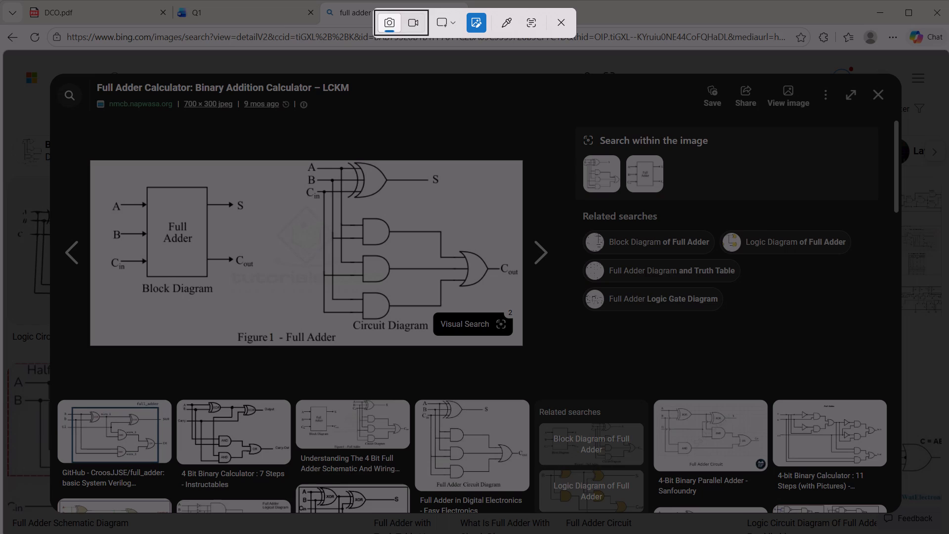
{"action": "left_click_drag", "start_coordinate": [105, 175], "coordinate": [254, 294]}
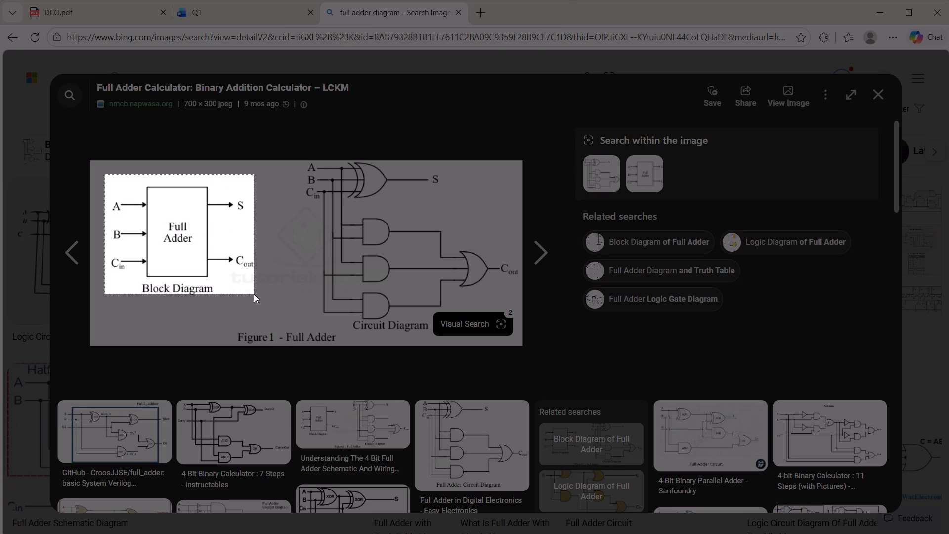
{"action": "left_click_drag", "start_coordinate": [254, 294], "coordinate": [258, 297]}
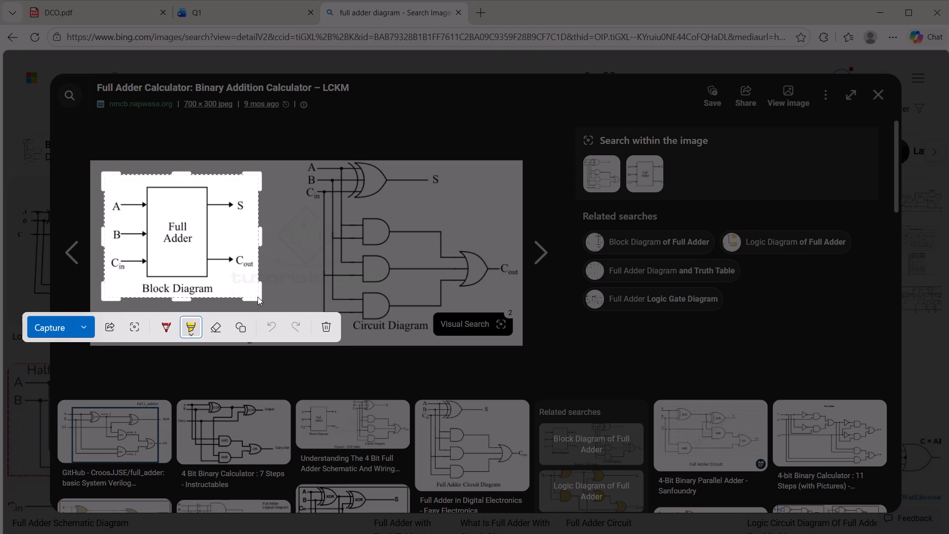
{"action": "key", "text": "ctrl+c"}
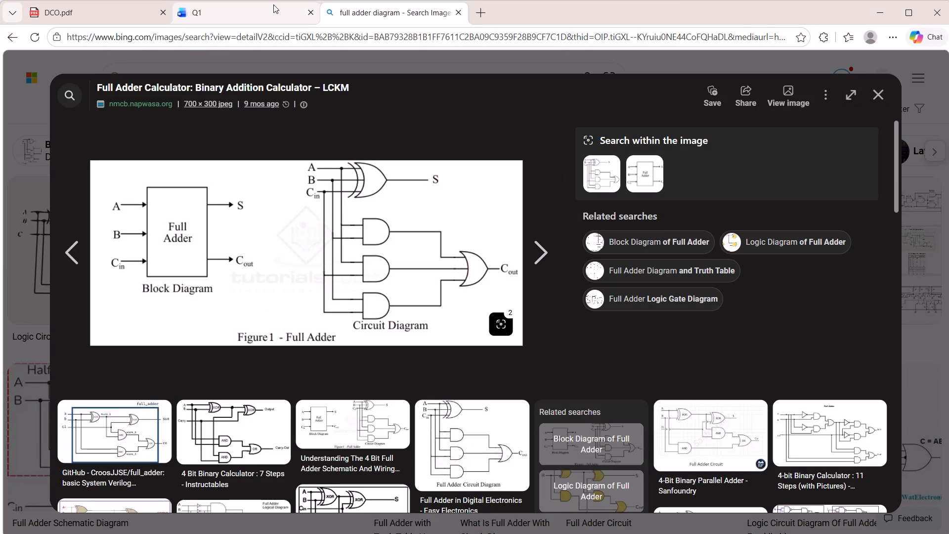
Return to the Word document and replace Q17's entire text-drawn two-half-adder logic diagram with the copied Full Adder block diagram.
{"action": "left_click", "coordinate": [269, 8]}
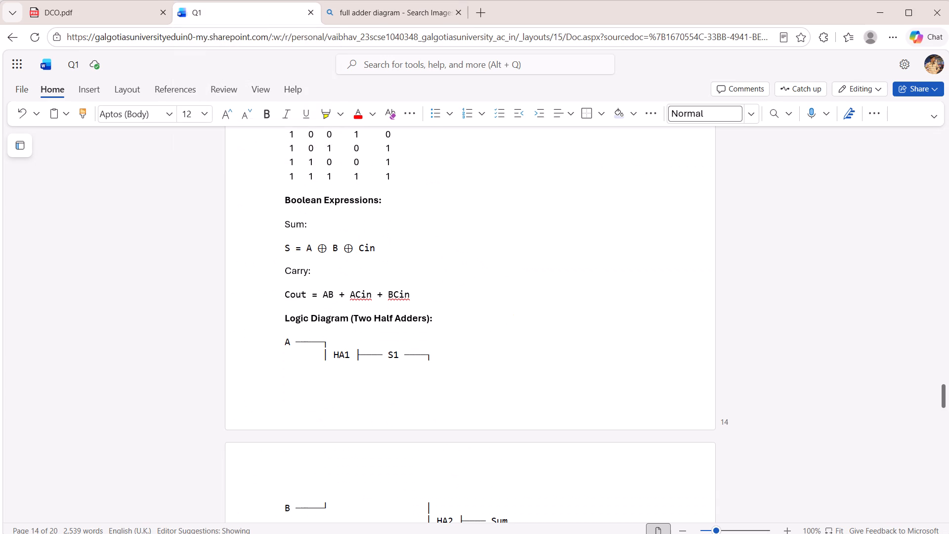
{"action": "scroll", "coordinate": [377, 373], "scroll_direction": "down", "scroll_amount": 2}
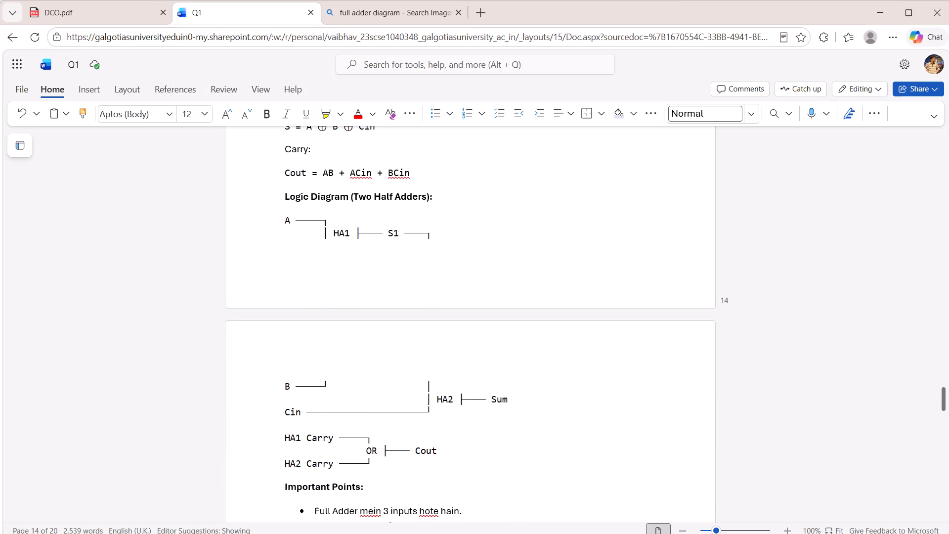
{"action": "scroll", "coordinate": [377, 373], "scroll_direction": "down", "scroll_amount": 2}
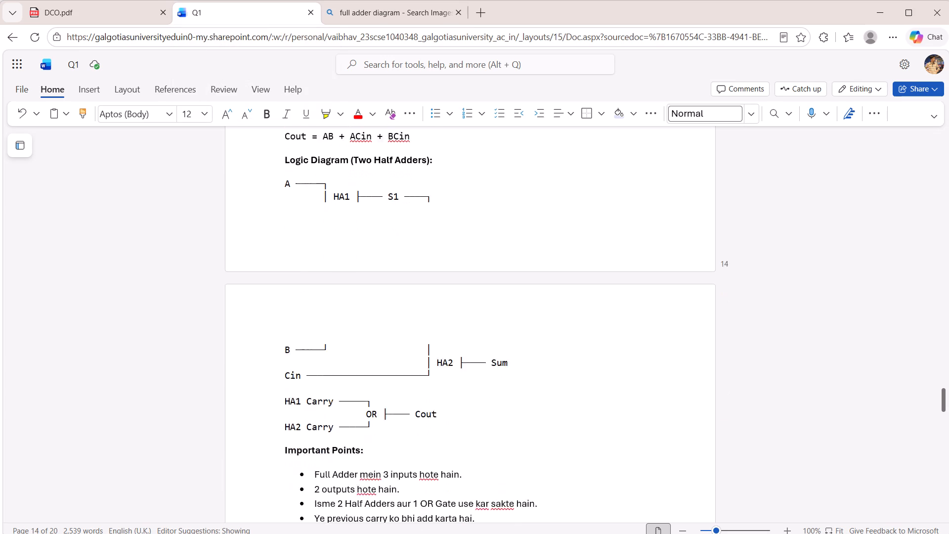
{"action": "scroll", "coordinate": [377, 373], "scroll_direction": "down", "scroll_amount": 1}
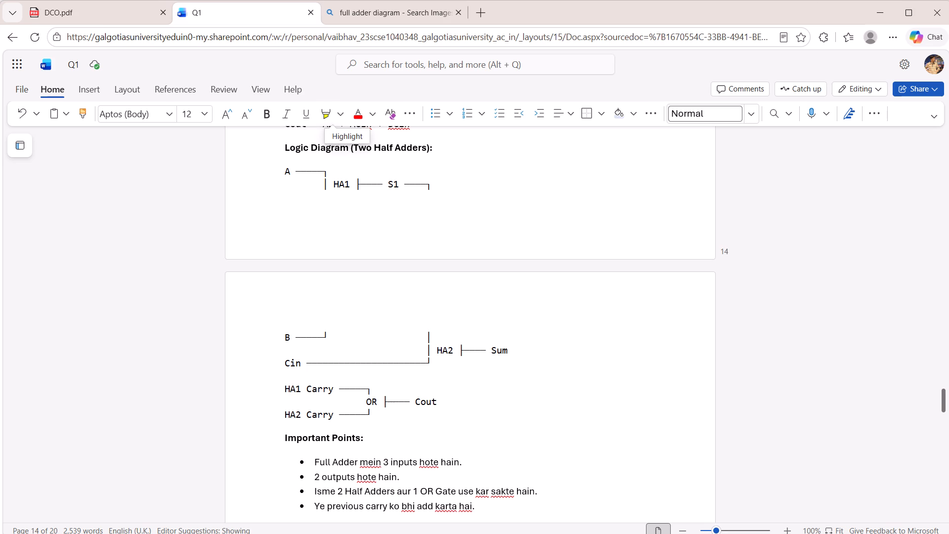
{"action": "scroll", "coordinate": [404, 413], "scroll_direction": "down", "scroll_amount": 1}
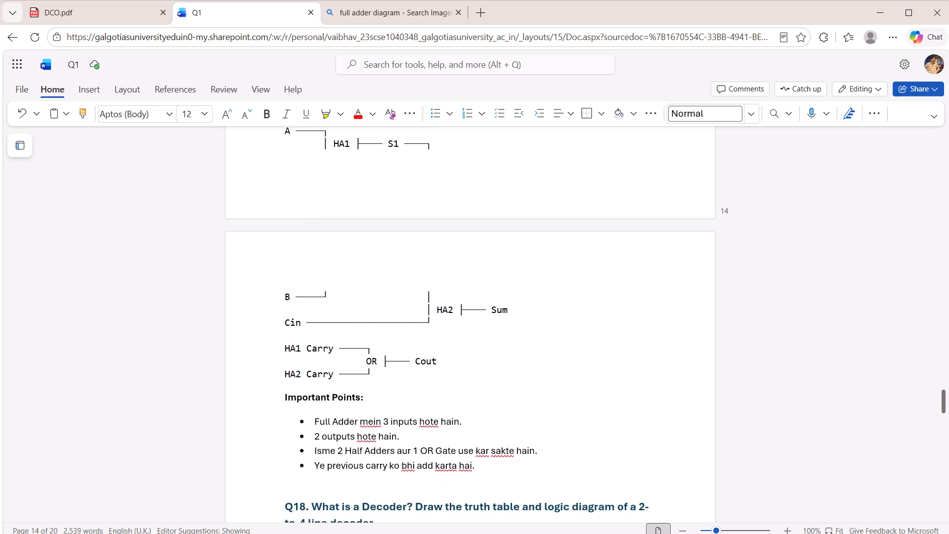
{"action": "scroll", "coordinate": [404, 413], "scroll_direction": "down", "scroll_amount": 1}
{"action": "scroll", "coordinate": [404, 413], "scroll_direction": "up", "scroll_amount": 1}
{"action": "left_click_drag", "start_coordinate": [393, 425], "coordinate": [328, 394]}
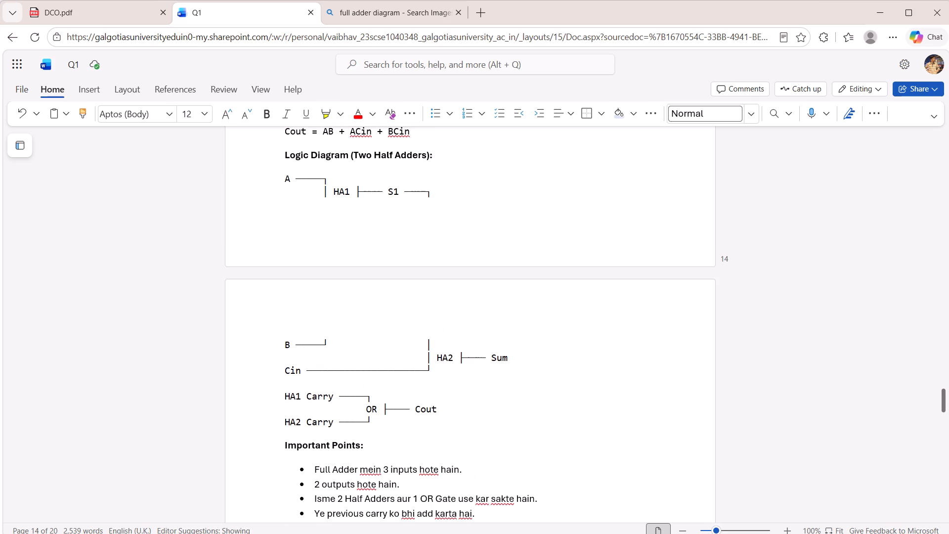
{"action": "left_click_drag", "start_coordinate": [328, 394], "coordinate": [266, 176]}
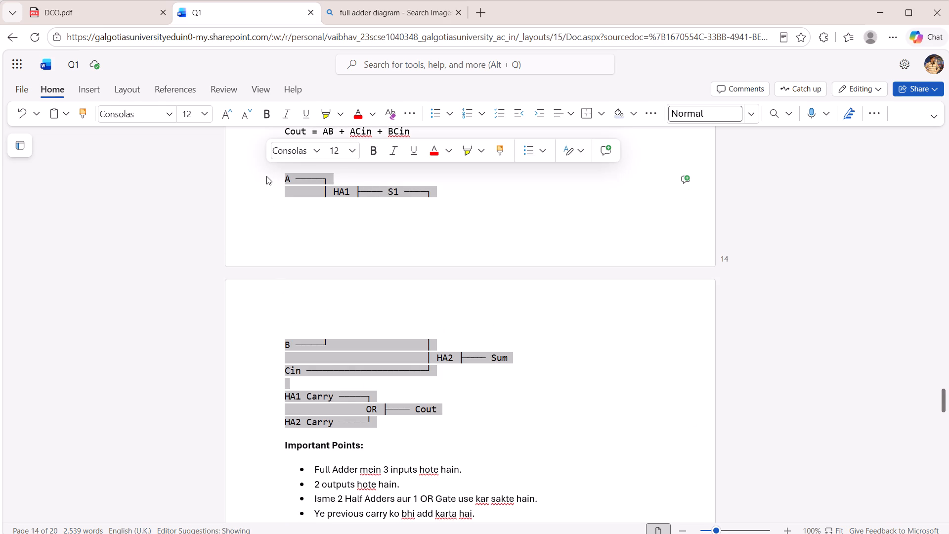
{"action": "key", "text": "ctrl+v"}
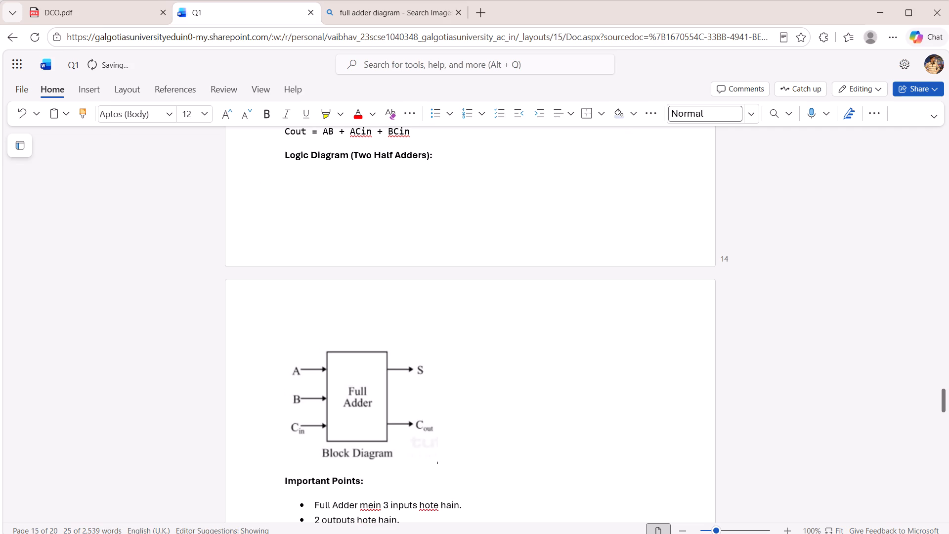
Shrink the Full Adder block diagram picture proportionally under Q17's Logic Diagram heading.
{"action": "left_click", "coordinate": [426, 440]}
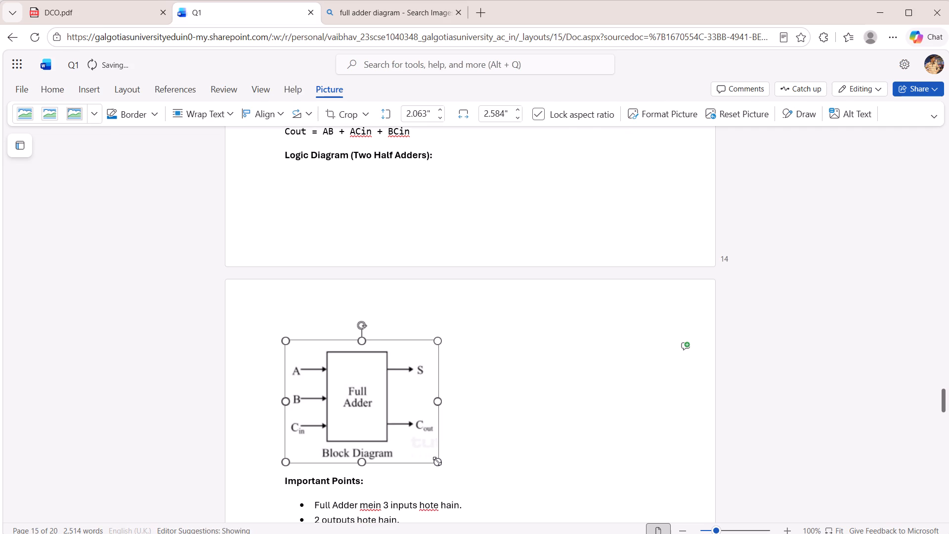
{"action": "left_click_drag", "start_coordinate": [437, 461], "coordinate": [409, 404]}
{"action": "left_click", "coordinate": [457, 422]}
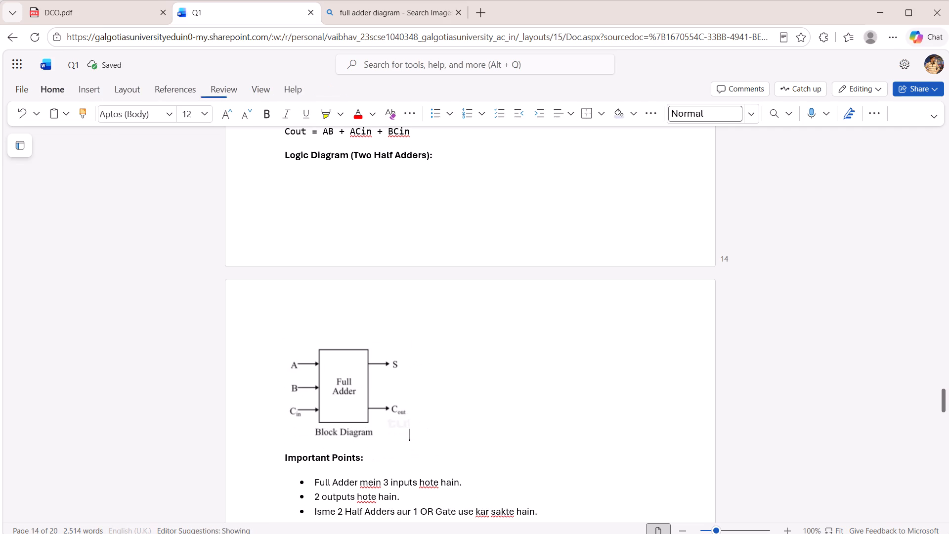
Insert one space before the top border of Q18's text-drawn 2-to-4 decoder box to line it up with the box sides.
{"action": "scroll", "coordinate": [457, 422], "scroll_direction": "down", "scroll_amount": 2}
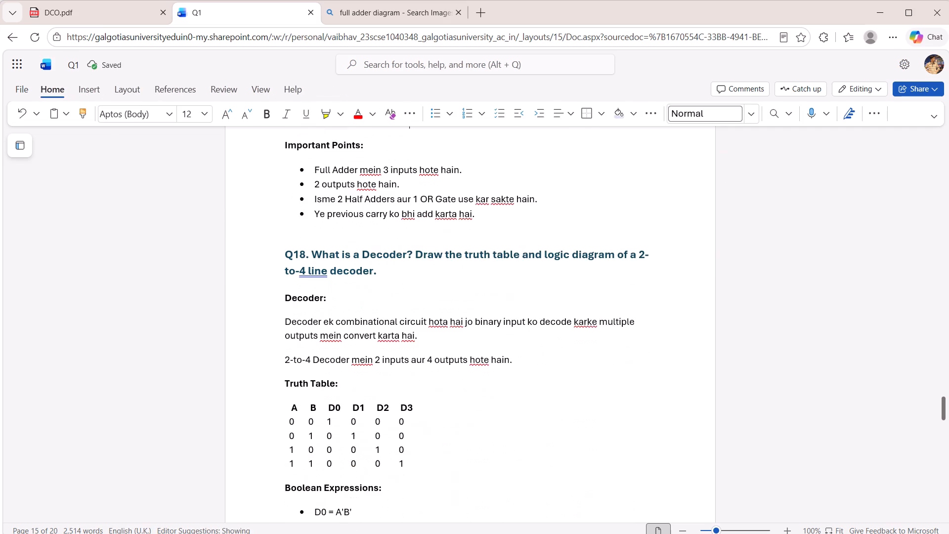
{"action": "scroll", "coordinate": [457, 422], "scroll_direction": "down", "scroll_amount": 4}
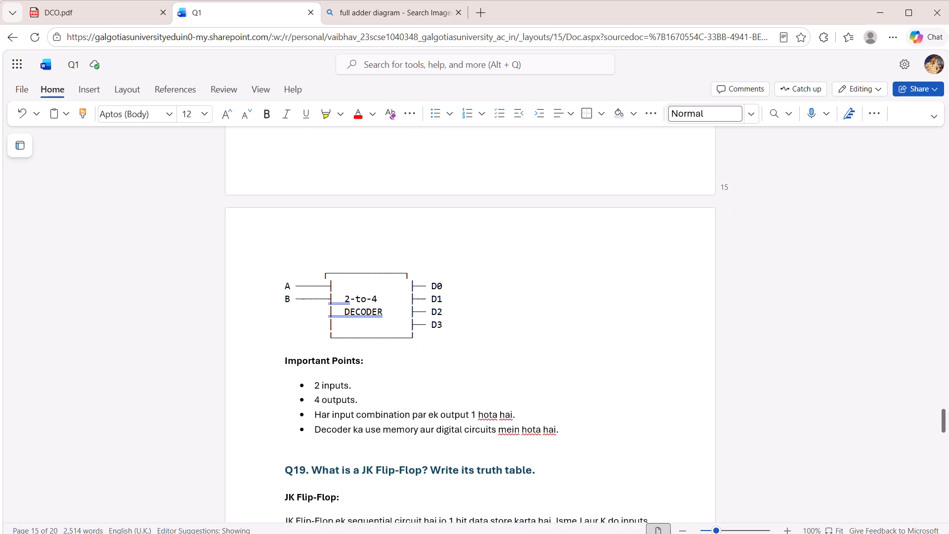
{"action": "scroll", "coordinate": [457, 422], "scroll_direction": "down", "scroll_amount": 2}
{"action": "left_click", "coordinate": [320, 264]}
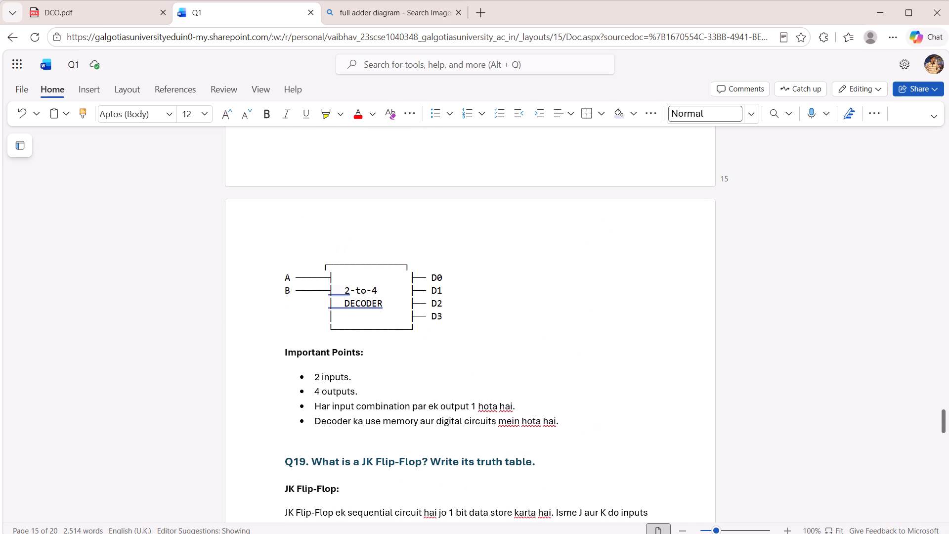
{"action": "key", "text": "space"}
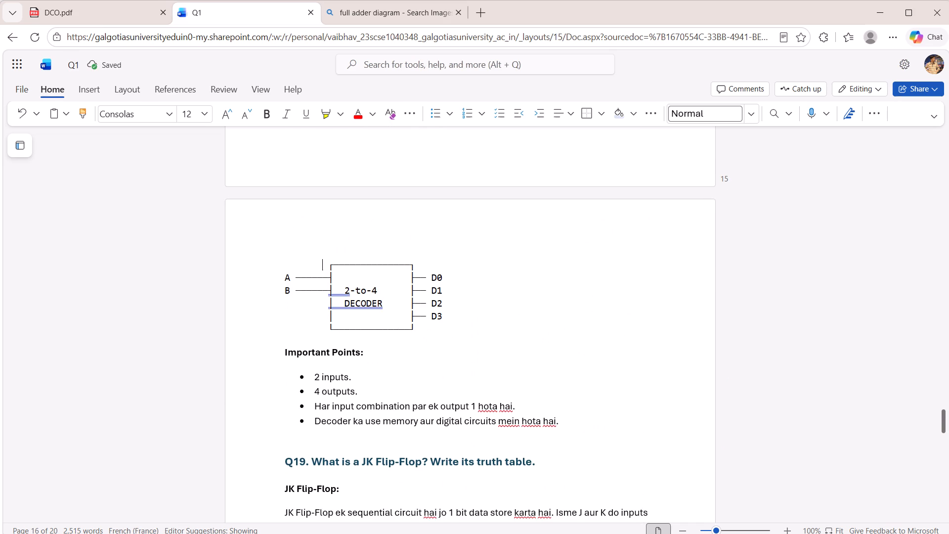
Return to the image search, close the Full Adder Calculator image and search images for "decoder".
{"action": "left_click", "coordinate": [397, 4]}
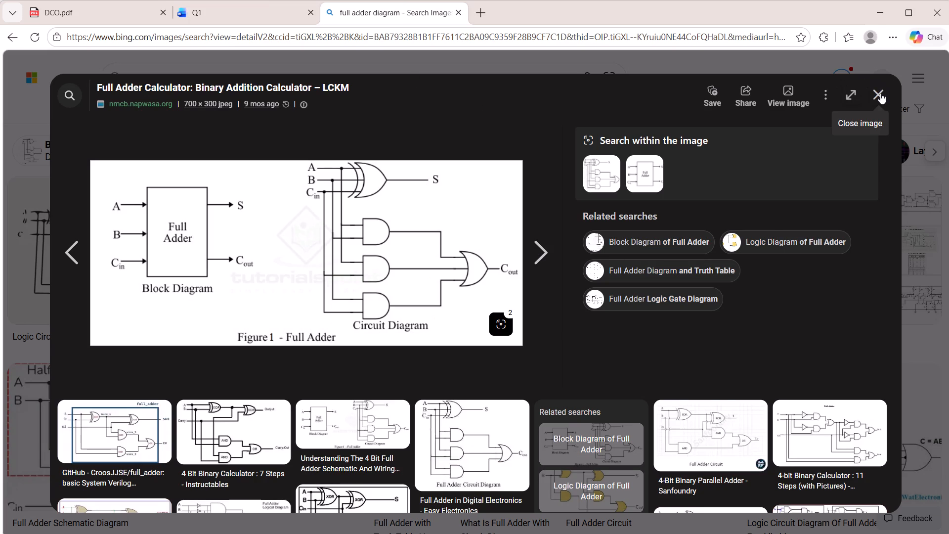
{"action": "left_click", "coordinate": [880, 93]}
{"action": "left_click", "coordinate": [502, 84]}
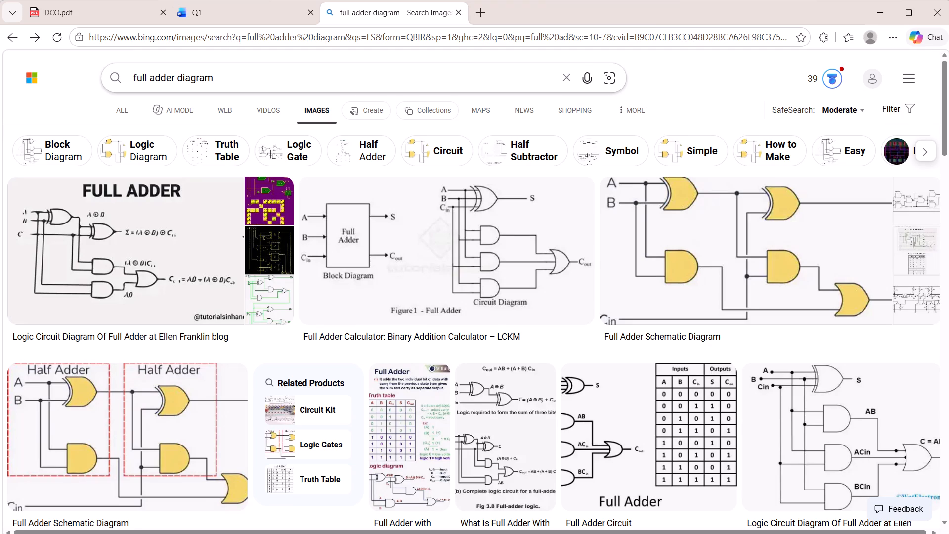
{"action": "key", "text": "BackSpace"}
{"action": "key", "text": "BackSpace"}
{"action": "key", "text": "BackSpace"}
{"action": "key", "text": "BackSpace"}
{"action": "key", "text": "BackSpace"}
{"action": "key", "text": "BackSpace"}
{"action": "key", "text": "BackSpace"}
{"action": "key", "text": "BackSpace"}
{"action": "key", "text": "BackSpace"}
{"action": "key", "text": "BackSpace"}
{"action": "key", "text": "BackSpace"}
{"action": "key", "text": "BackSpace"}
{"action": "key", "text": "BackSpace"}
{"action": "key", "text": "BackSpace"}
{"action": "key", "text": "BackSpace"}
{"action": "key", "text": "BackSpace"}
{"action": "key", "text": "BackSpace"}
{"action": "key", "text": "BackSpace"}
{"action": "key", "text": "BackSpace"}
{"action": "key", "text": "BackSpace"}
{"action": "type", "text": "decof"}
{"action": "key", "text": "BackSpace"}
{"action": "type", "text": "der"}
{"action": "key", "text": "Return"}
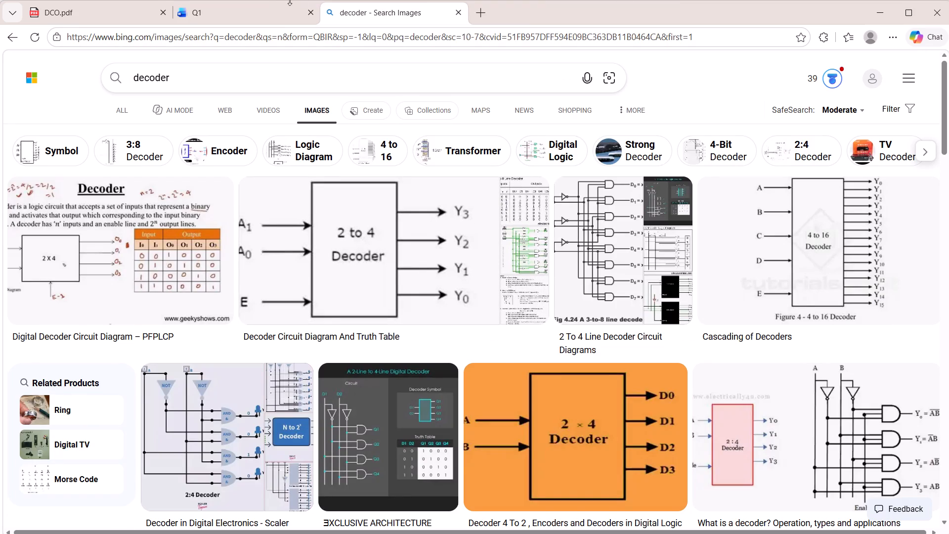
Return to the Word document and delete the empty line above the Q19 JK Flip-Flop heading.
{"action": "left_click", "coordinate": [266, 5]}
{"action": "scroll", "coordinate": [335, 288], "scroll_direction": "down", "scroll_amount": 1}
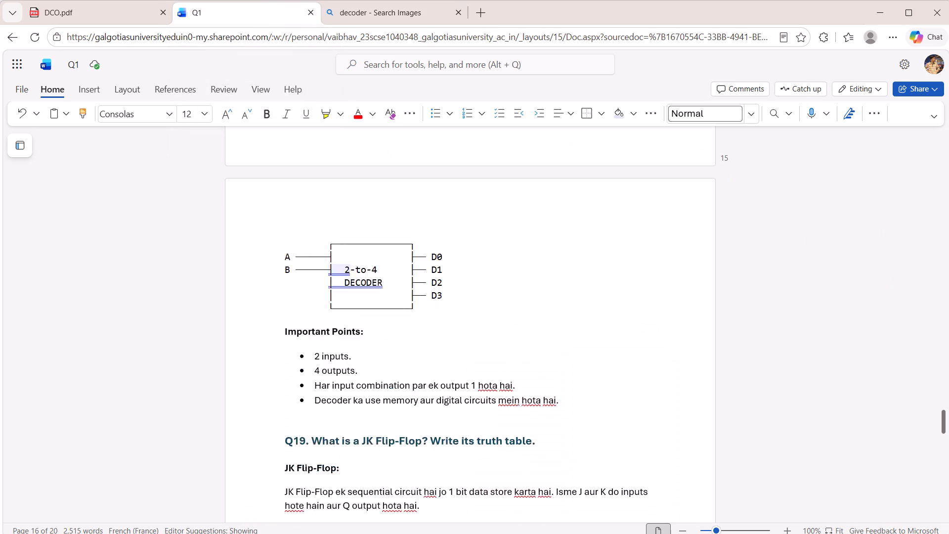
{"action": "scroll", "coordinate": [335, 288], "scroll_direction": "down", "scroll_amount": 3}
{"action": "scroll", "coordinate": [335, 288], "scroll_direction": "up", "scroll_amount": 1}
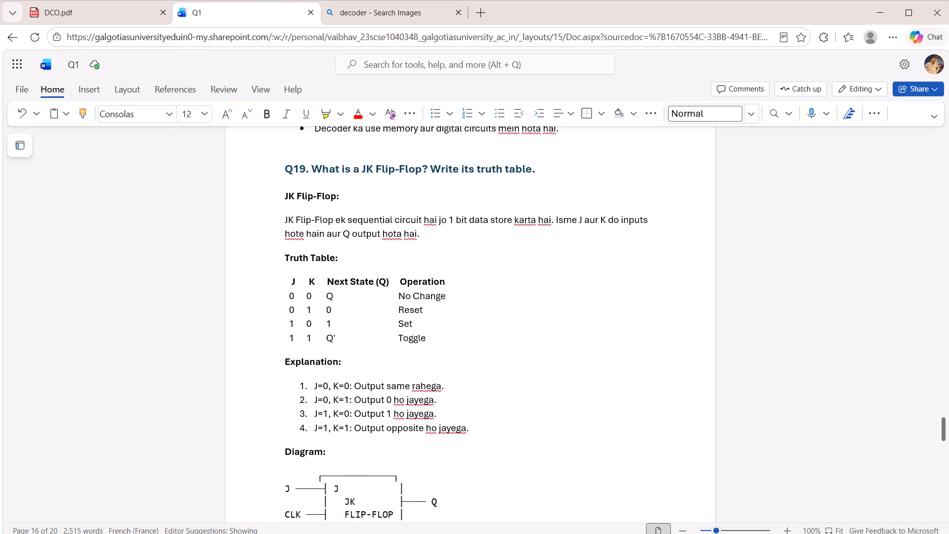
{"action": "scroll", "coordinate": [335, 288], "scroll_direction": "down", "scroll_amount": 1}
{"action": "scroll", "coordinate": [336, 419], "scroll_direction": "down", "scroll_amount": 1}
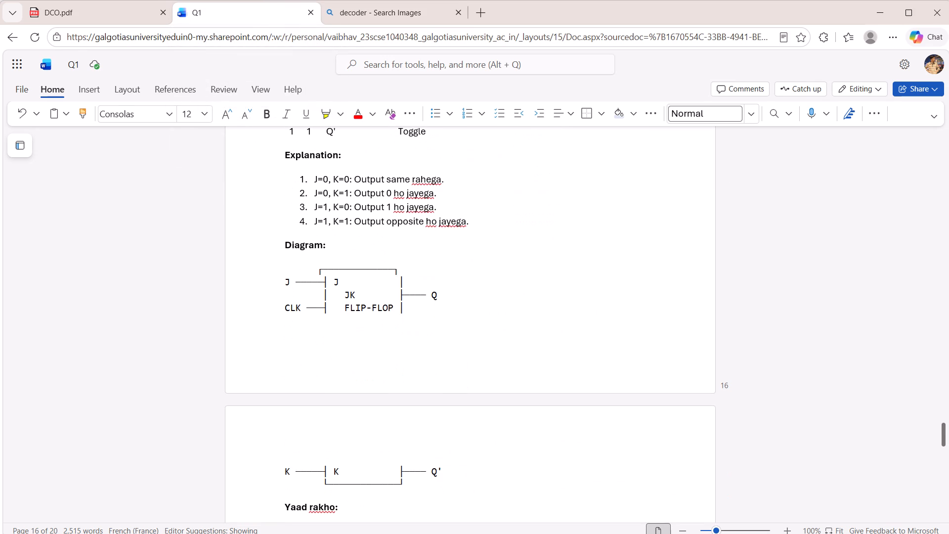
{"action": "scroll", "coordinate": [304, 269], "scroll_direction": "up", "scroll_amount": 1}
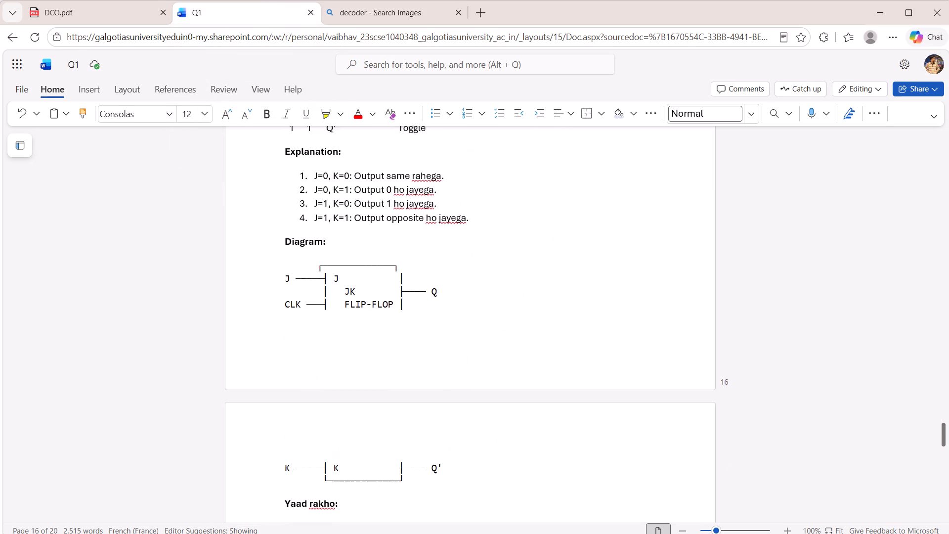
{"action": "scroll", "coordinate": [304, 269], "scroll_direction": "up", "scroll_amount": 3}
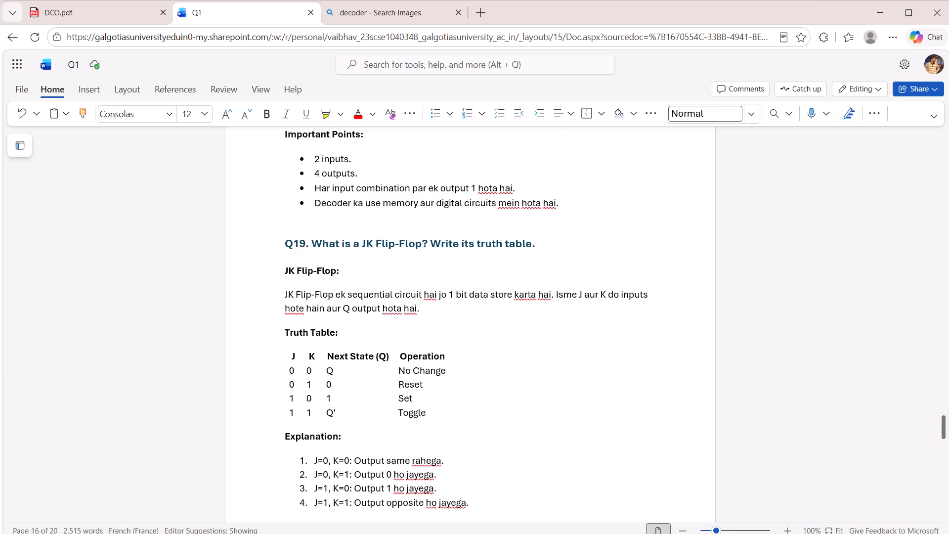
{"action": "scroll", "coordinate": [295, 209], "scroll_direction": "down", "scroll_amount": 3}
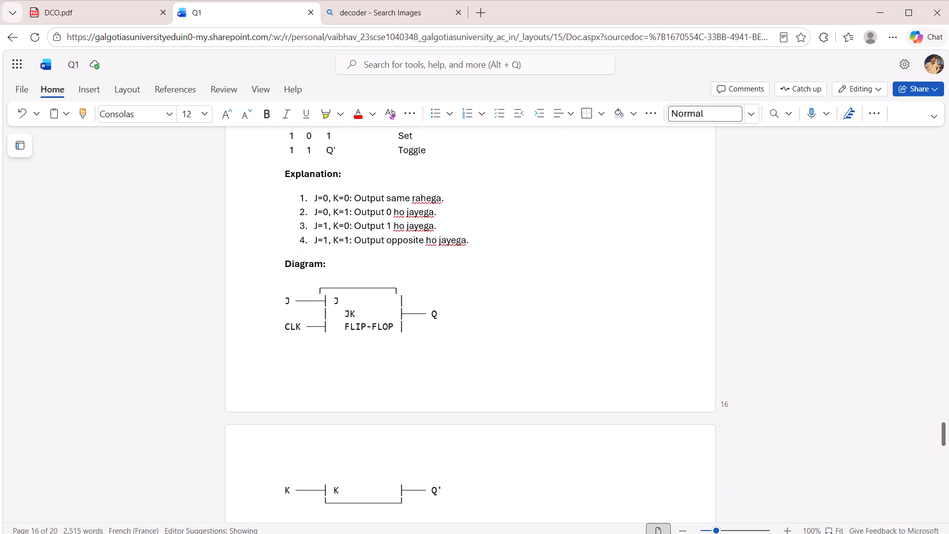
{"action": "scroll", "coordinate": [295, 209], "scroll_direction": "up", "scroll_amount": 2}
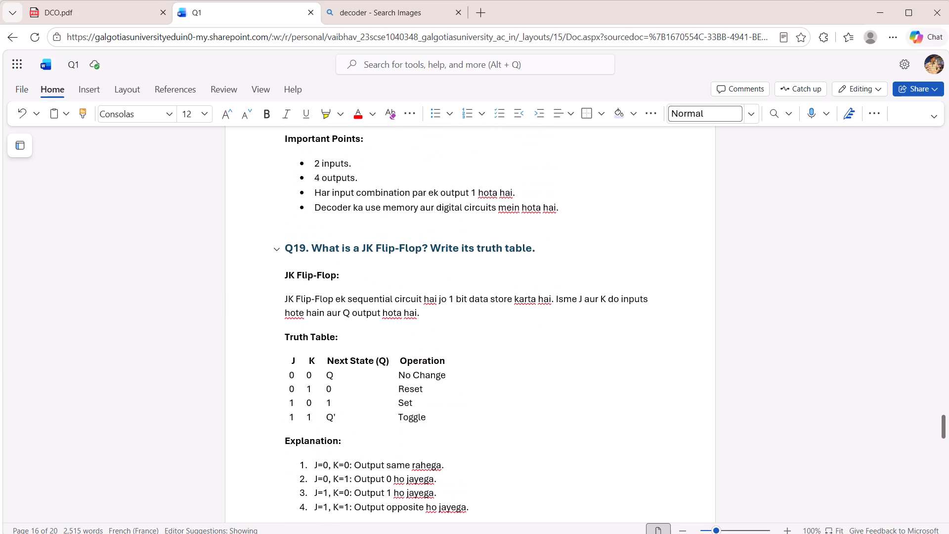
{"action": "left_click", "coordinate": [289, 230]}
{"action": "key", "text": "BackSpace"}
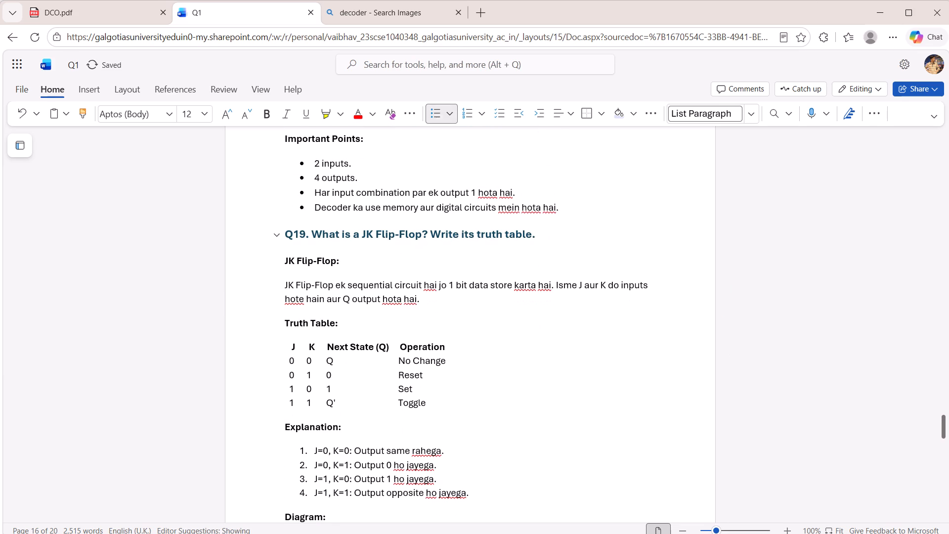
Insert one space before the top border of Q19's text-drawn JK flip-flop box to line it up with the box sides.
{"action": "scroll", "coordinate": [334, 240], "scroll_direction": "up", "scroll_amount": 2}
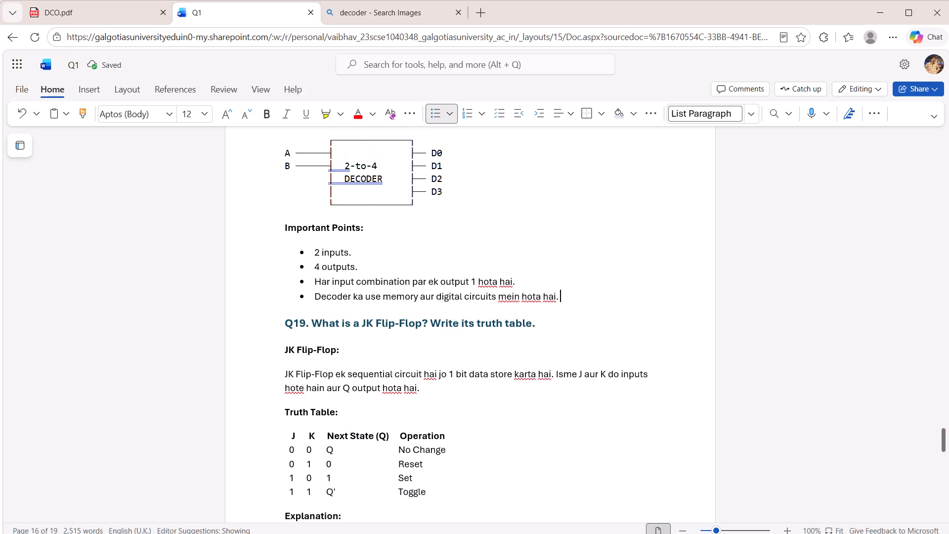
{"action": "scroll", "coordinate": [334, 240], "scroll_direction": "up", "scroll_amount": 1}
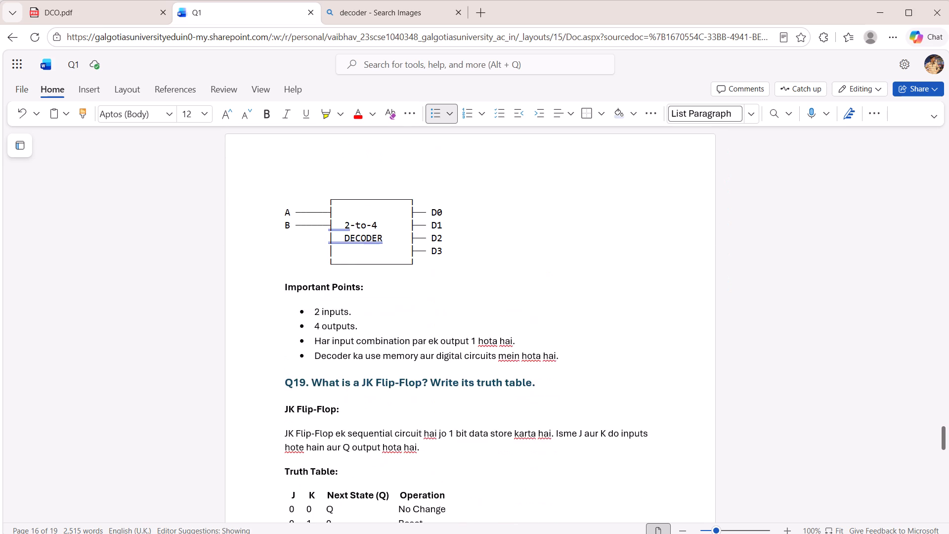
{"action": "scroll", "coordinate": [334, 240], "scroll_direction": "down", "scroll_amount": 5}
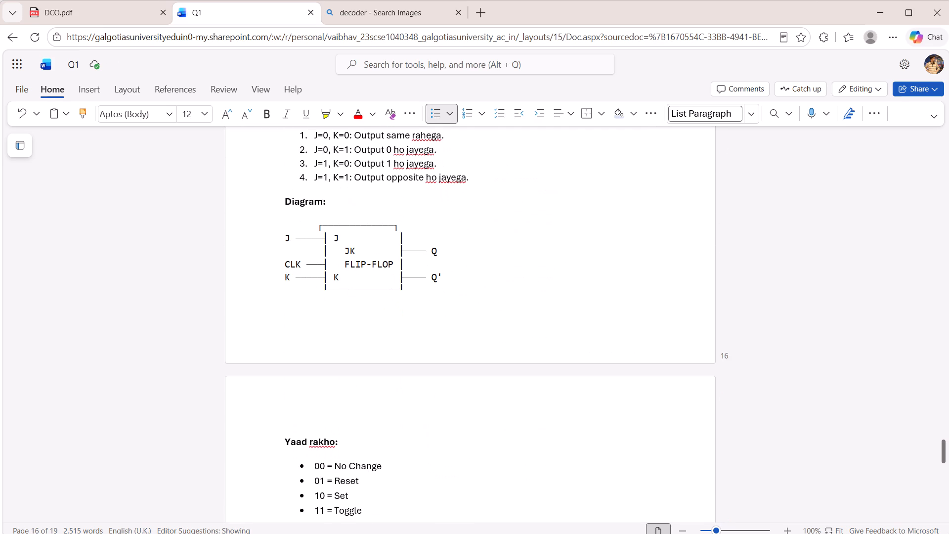
{"action": "scroll", "coordinate": [334, 240], "scroll_direction": "up", "scroll_amount": 1}
{"action": "left_click", "coordinate": [316, 242]}
{"action": "key", "text": "space"}
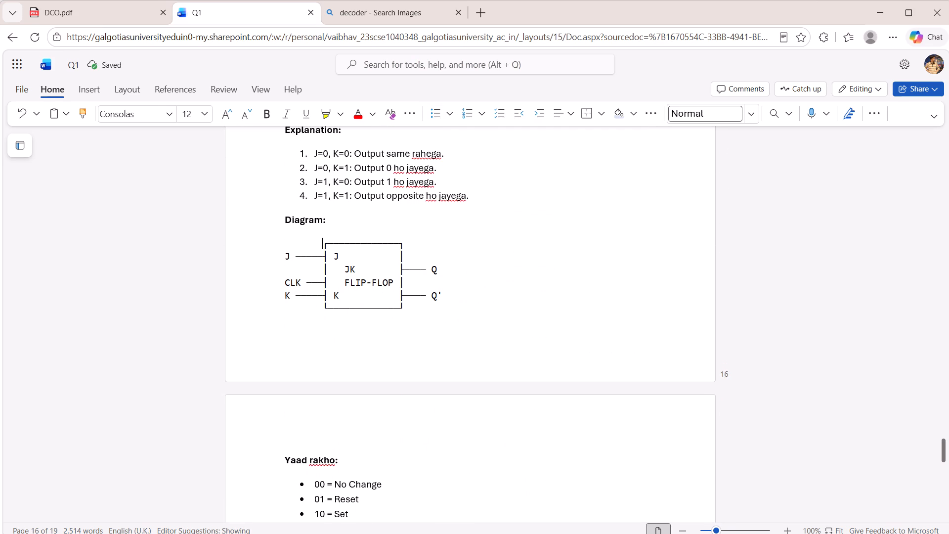
Search images for "jk flipflop" and compare the results with Q19's text-drawn diagram in the Word document.
{"action": "left_click", "coordinate": [399, 12]}
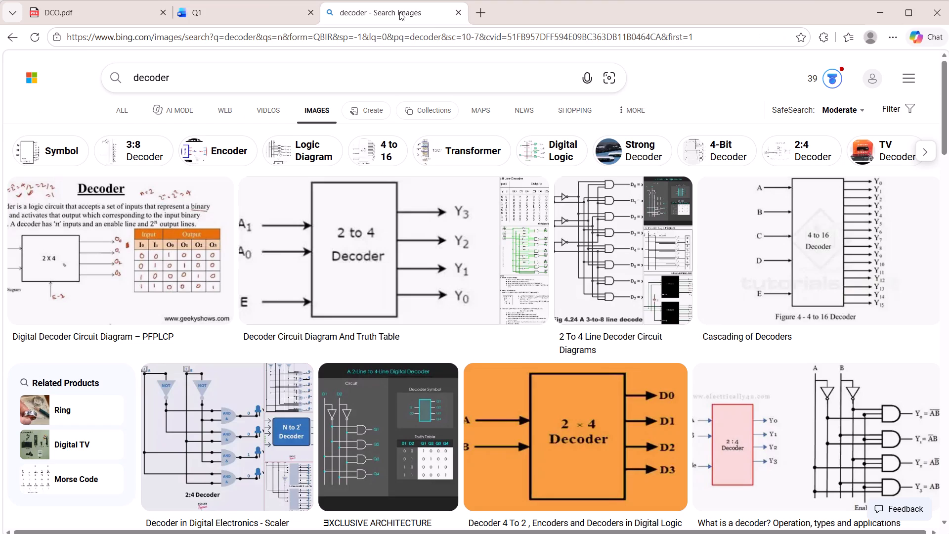
{"action": "left_click", "coordinate": [400, 60]}
{"action": "left_click", "coordinate": [398, 73]}
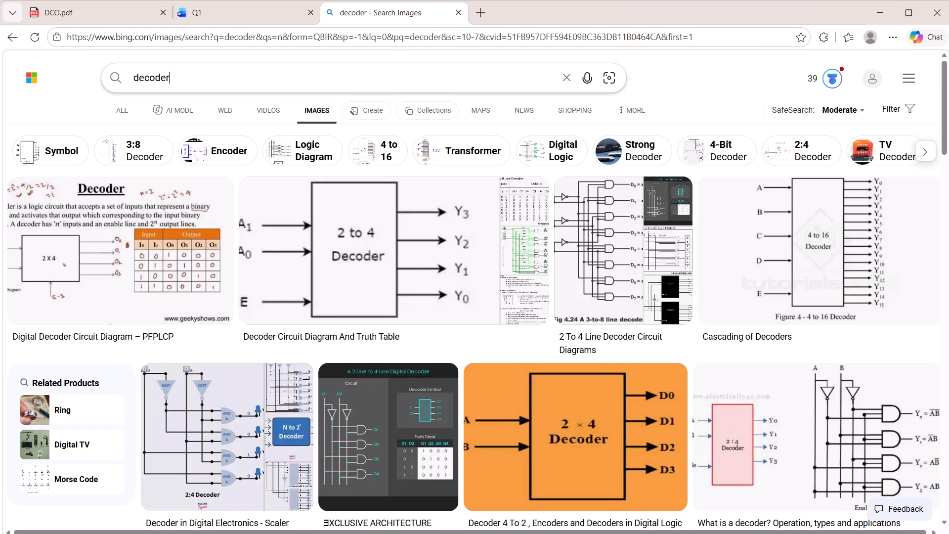
{"action": "key", "text": "BackSpace"}
{"action": "key", "text": "BackSpace"}
{"action": "key", "text": "BackSpace"}
{"action": "key", "text": "BackSpace"}
{"action": "key", "text": "BackSpace"}
{"action": "key", "text": "BackSpace"}
{"action": "key", "text": "BackSpace"}
{"action": "key", "text": "BackSpace"}
{"action": "key", "text": "BackSpace"}
{"action": "key", "text": "BackSpace"}
{"action": "key", "text": "BackSpace"}
{"action": "key", "text": "BackSpace"}
{"action": "key", "text": "BackSpace"}
{"action": "type", "text": "jk"}
{"action": "key", "text": "space"}
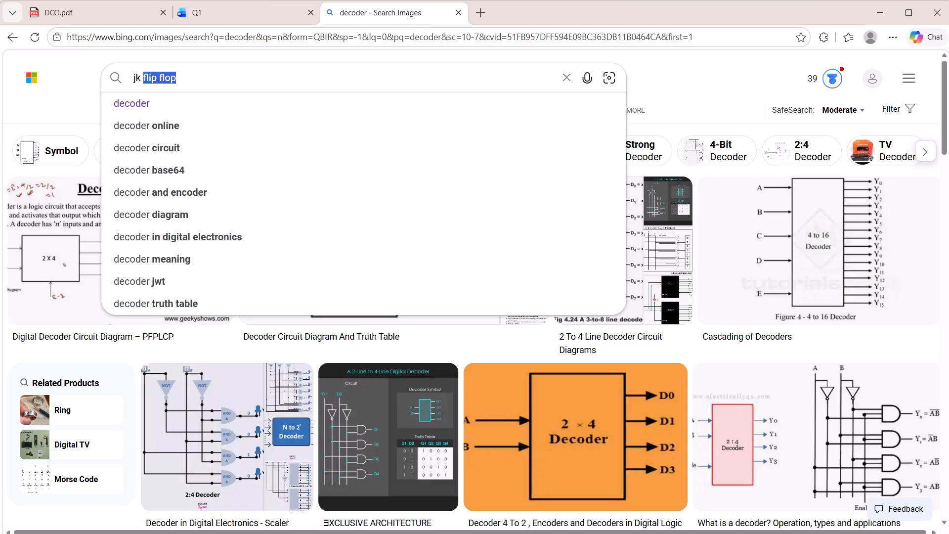
{"action": "type", "text": "flip"}
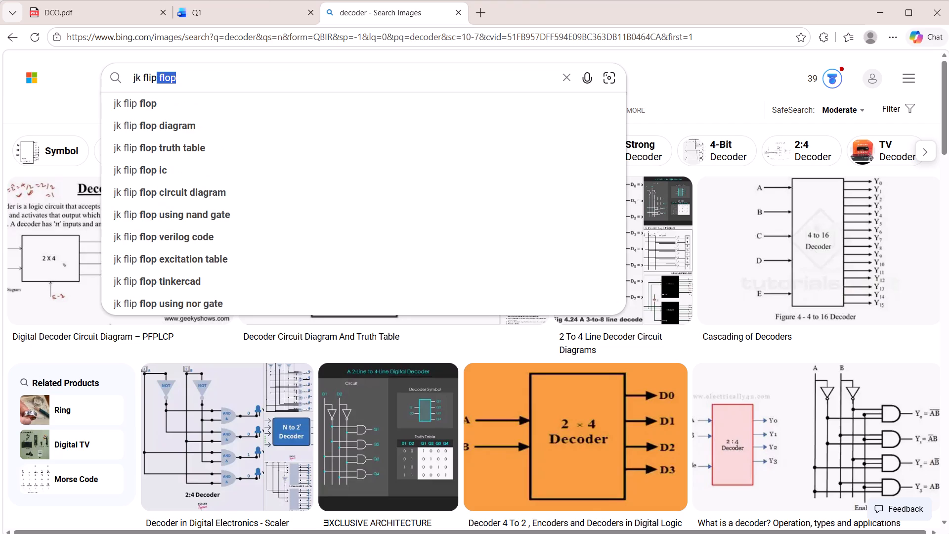
{"action": "type", "text": "flop"}
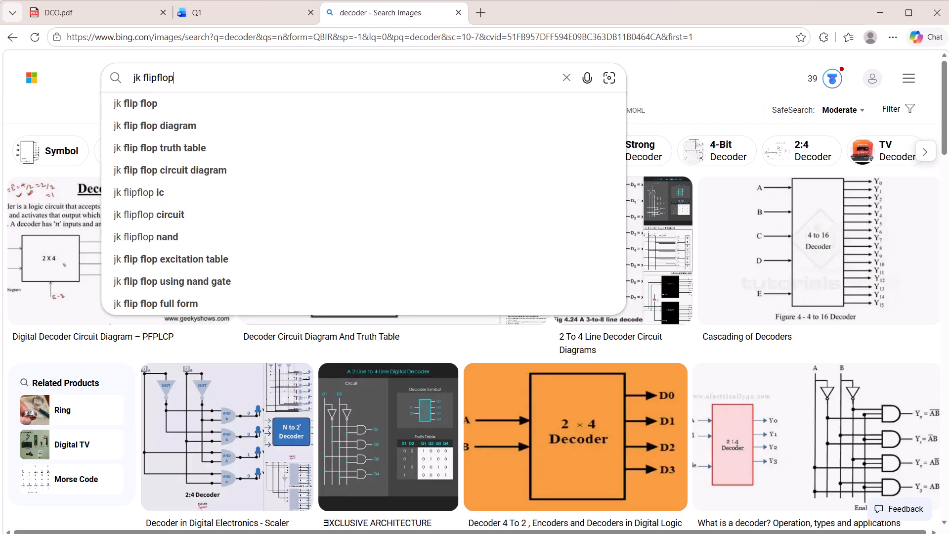
{"action": "key", "text": "Return"}
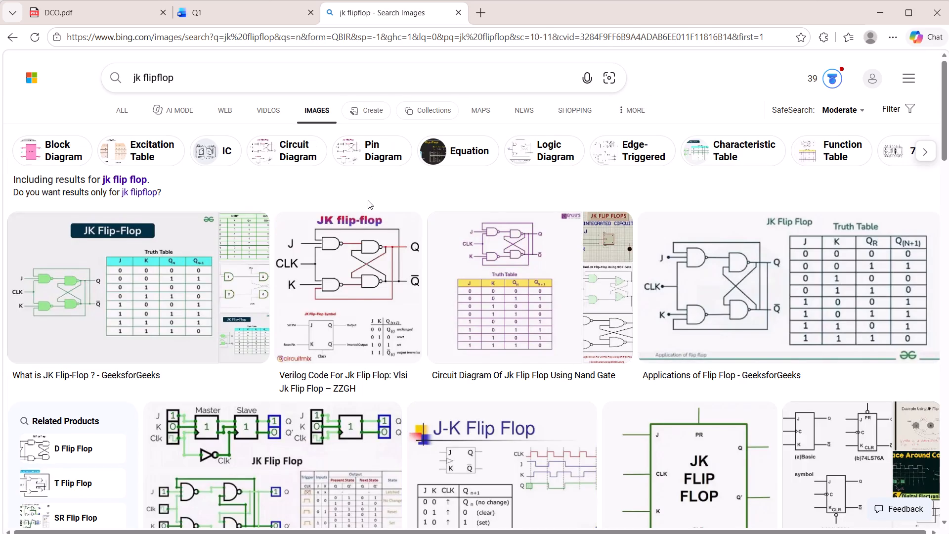
{"action": "scroll", "coordinate": [425, 237], "scroll_direction": "down", "scroll_amount": 1}
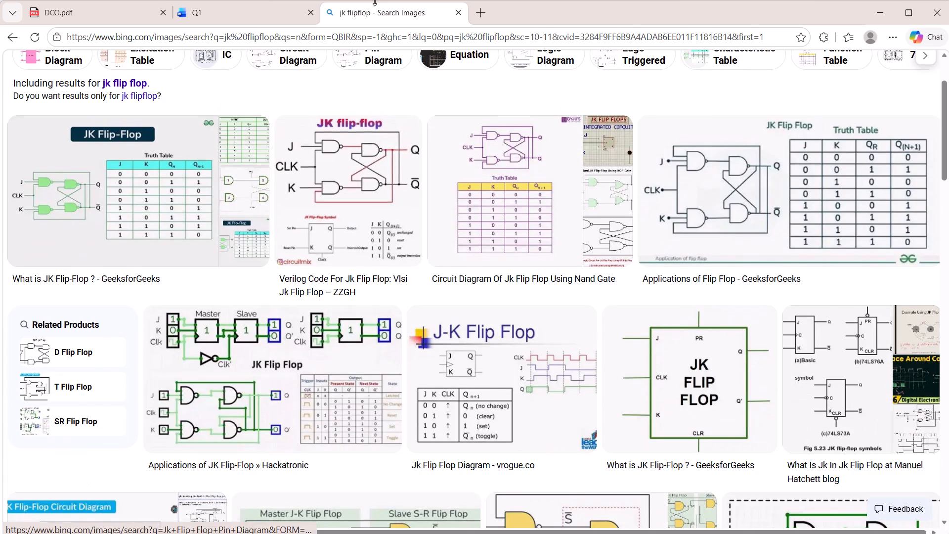
{"action": "left_click", "coordinate": [265, 6]}
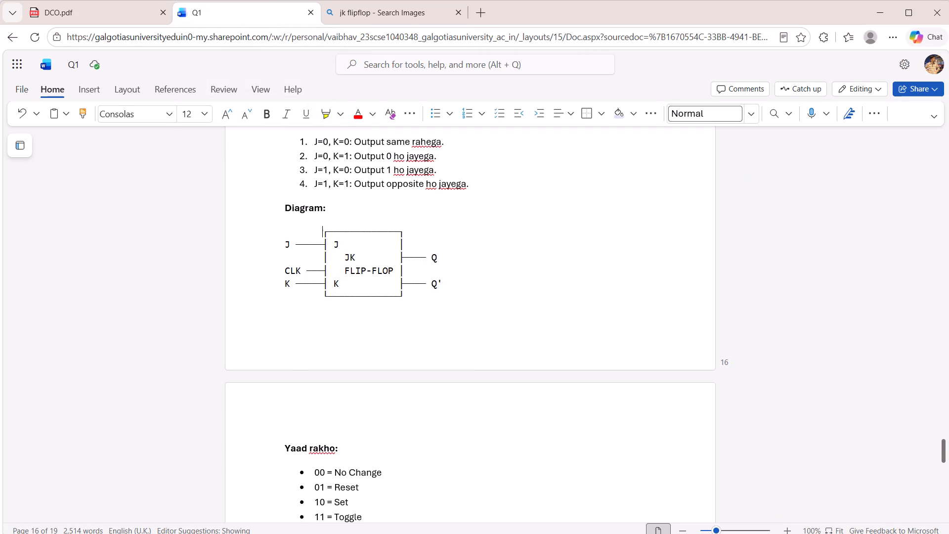
{"action": "scroll", "coordinate": [440, 290], "scroll_direction": "down", "scroll_amount": 1}
{"action": "scroll", "coordinate": [440, 290], "scroll_direction": "up", "scroll_amount": 1}
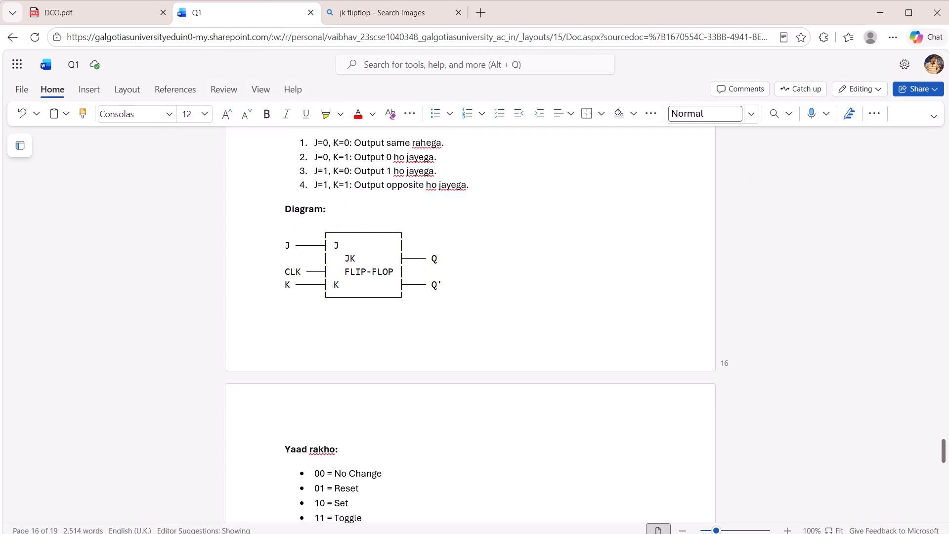
{"action": "left_click", "coordinate": [386, 17]}
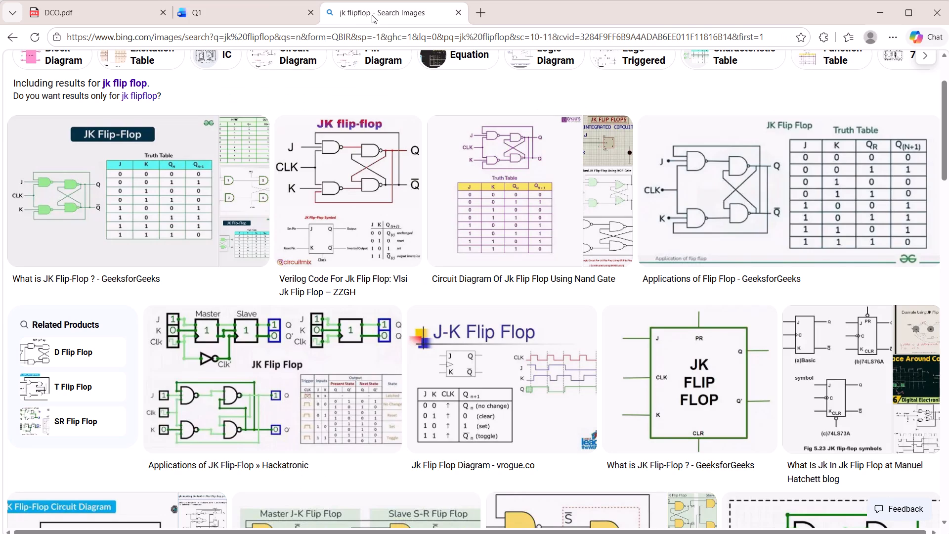
{"action": "left_click", "coordinate": [268, 3]}
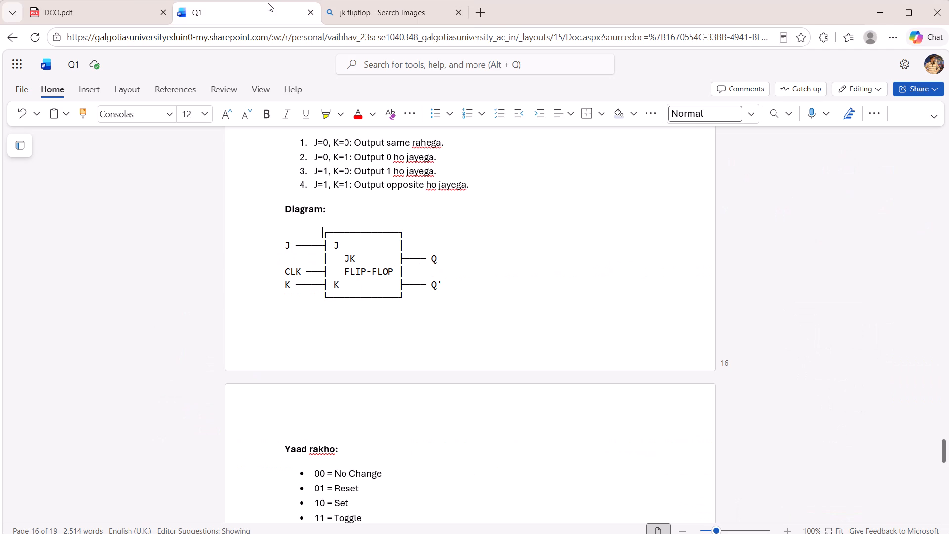
Review the Unit 3 answers from Q20 to Q22 in the Word document, checking their content and layout through to the last page.
{"action": "scroll", "coordinate": [344, 152], "scroll_direction": "down", "scroll_amount": 3}
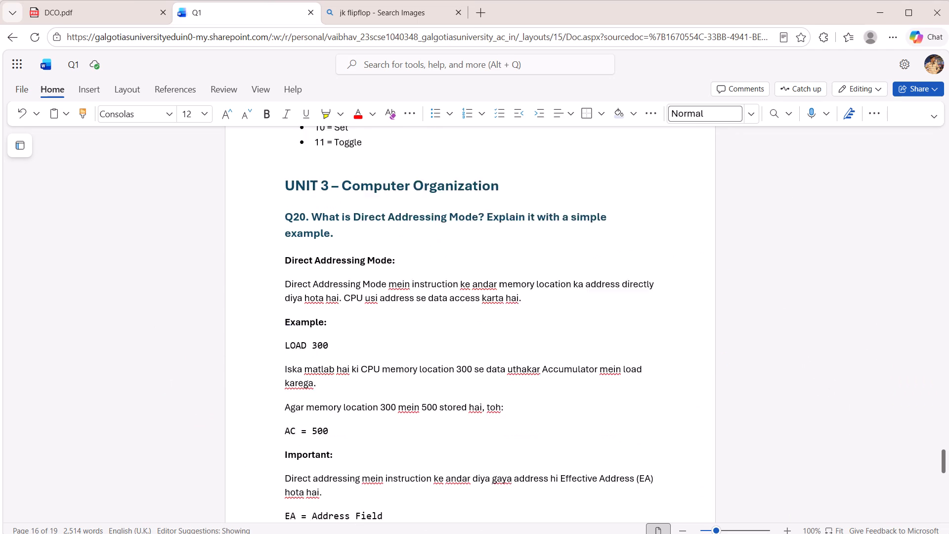
{"action": "scroll", "coordinate": [344, 152], "scroll_direction": "down", "scroll_amount": 1}
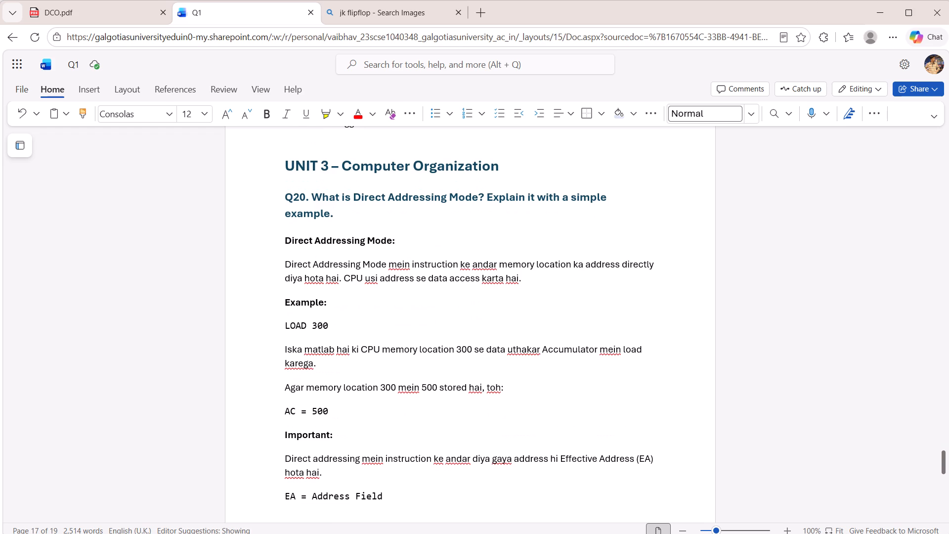
{"action": "scroll", "coordinate": [358, 217], "scroll_direction": "down", "scroll_amount": 2}
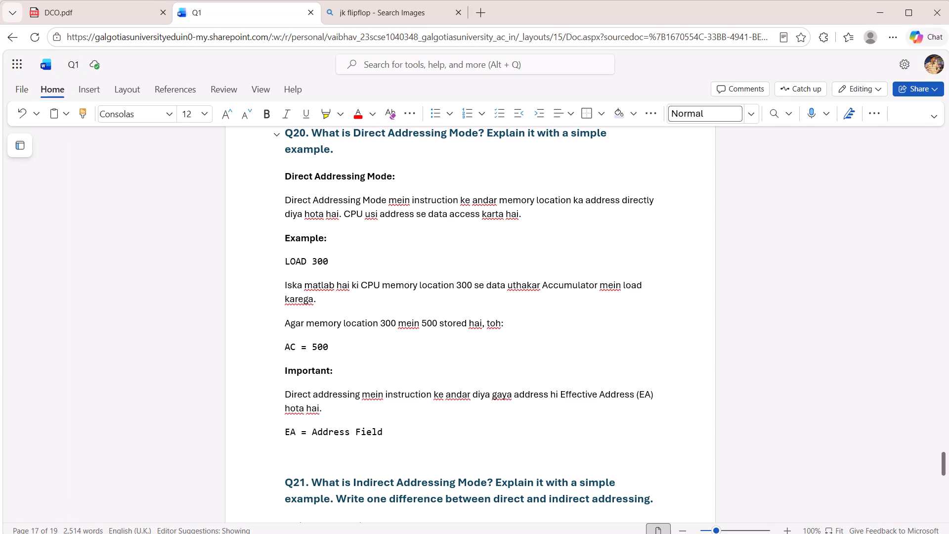
{"action": "scroll", "coordinate": [358, 217], "scroll_direction": "up", "scroll_amount": 1}
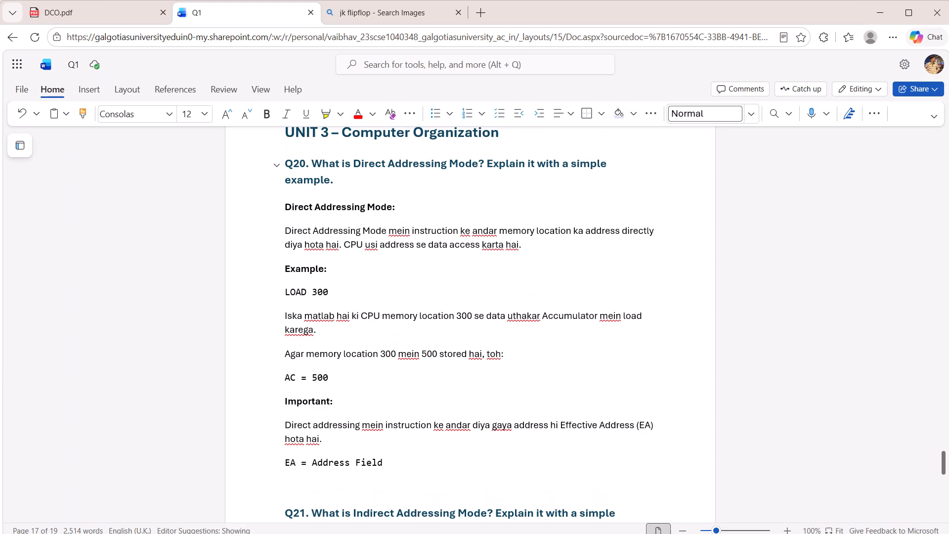
{"action": "scroll", "coordinate": [358, 217], "scroll_direction": "down", "scroll_amount": 3}
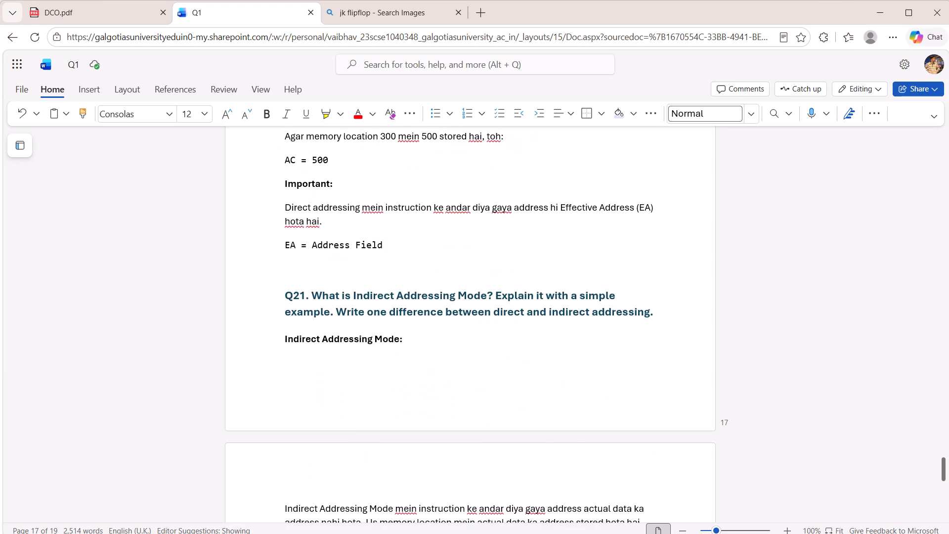
{"action": "scroll", "coordinate": [358, 217], "scroll_direction": "down", "scroll_amount": 4}
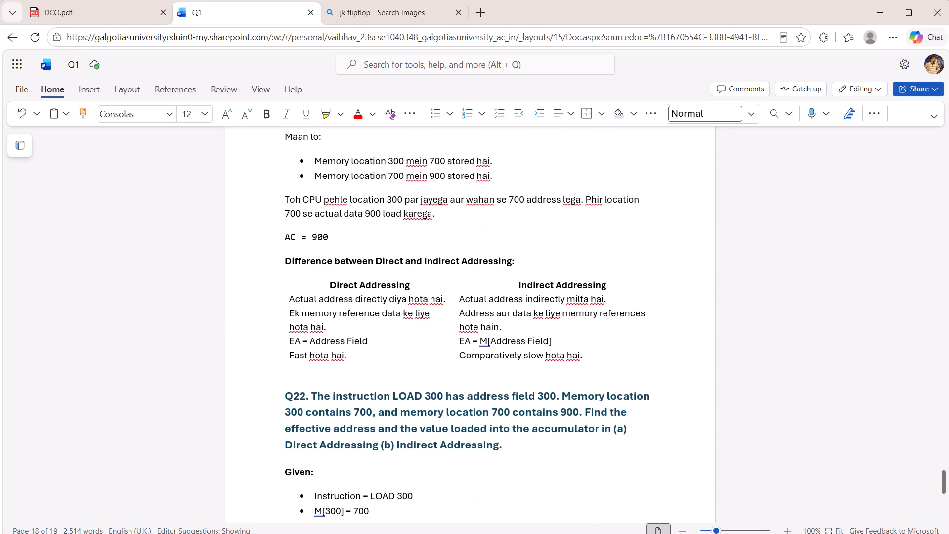
{"action": "scroll", "coordinate": [358, 217], "scroll_direction": "down", "scroll_amount": 2}
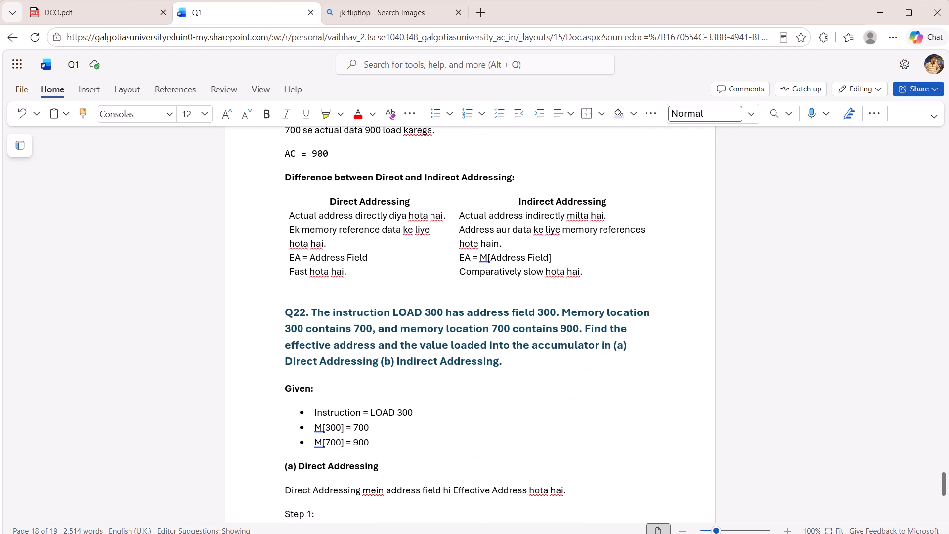
{"action": "scroll", "coordinate": [358, 217], "scroll_direction": "down", "scroll_amount": 1}
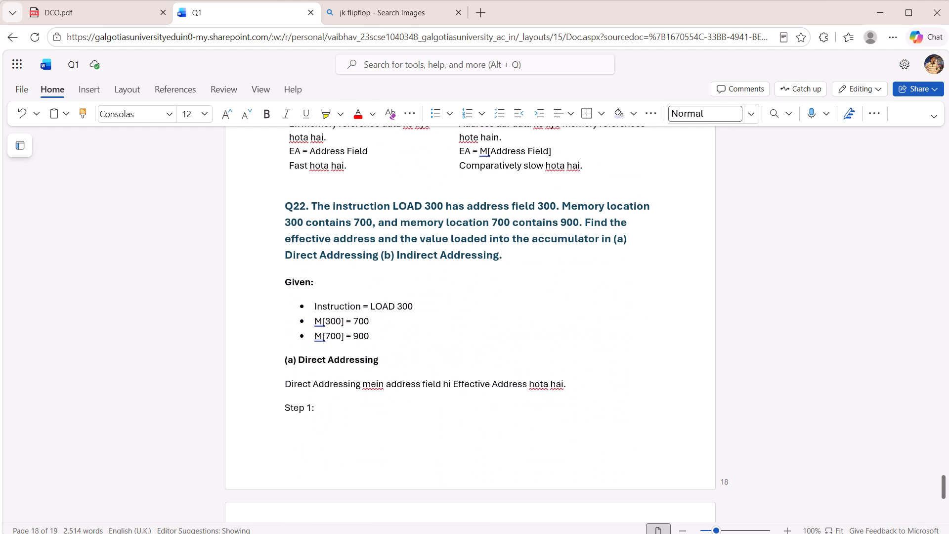
{"action": "scroll", "coordinate": [358, 217], "scroll_direction": "down", "scroll_amount": 3}
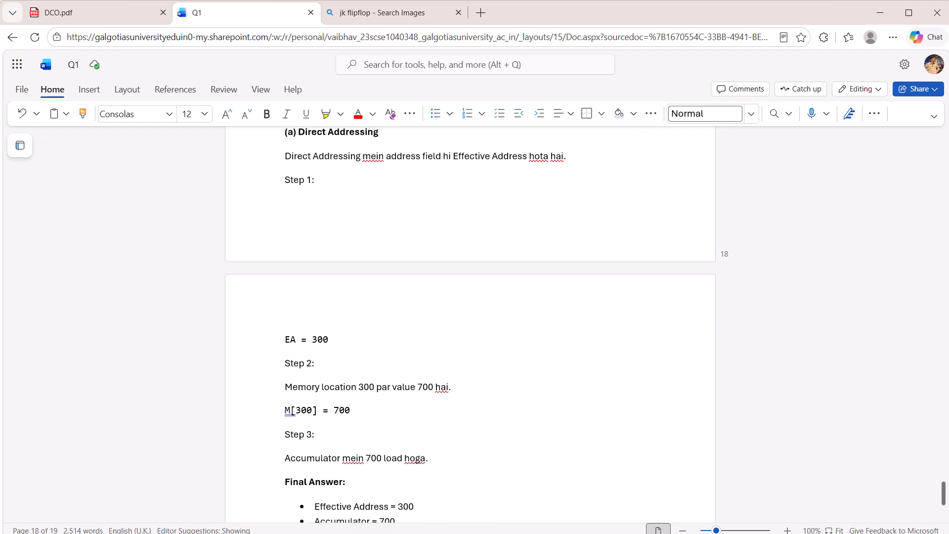
{"action": "scroll", "coordinate": [358, 217], "scroll_direction": "down", "scroll_amount": 5}
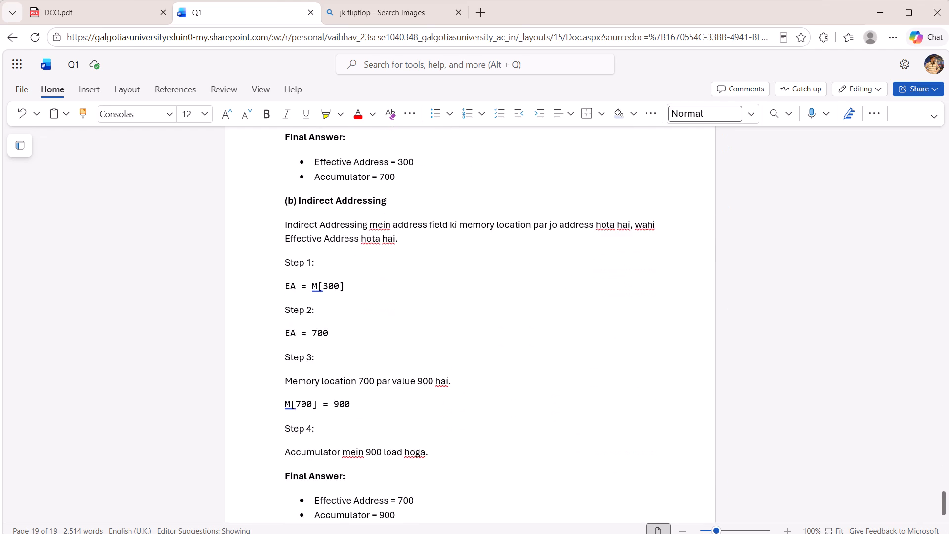
{"action": "scroll", "coordinate": [358, 217], "scroll_direction": "down", "scroll_amount": 3}
{"action": "scroll", "coordinate": [358, 217], "scroll_direction": "up", "scroll_amount": 1}
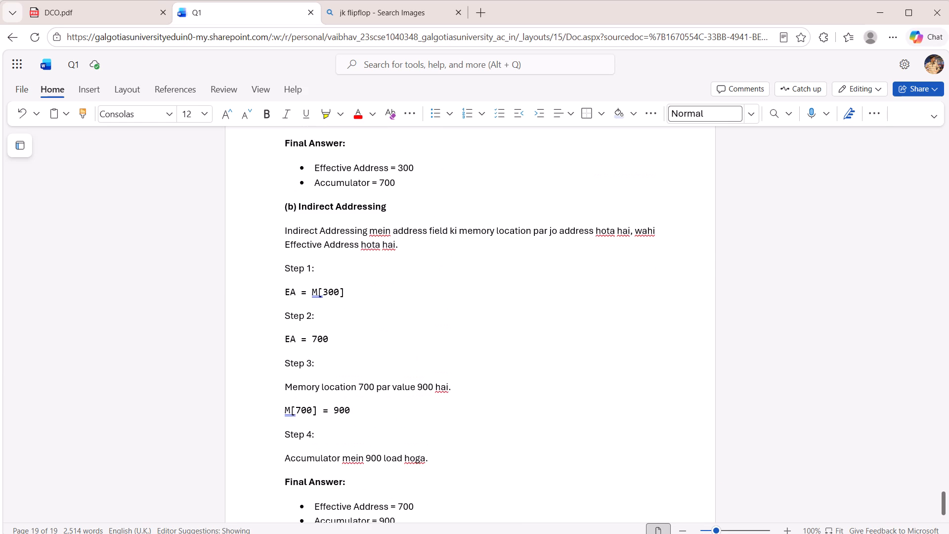
{"action": "scroll", "coordinate": [358, 217], "scroll_direction": "up", "scroll_amount": 4}
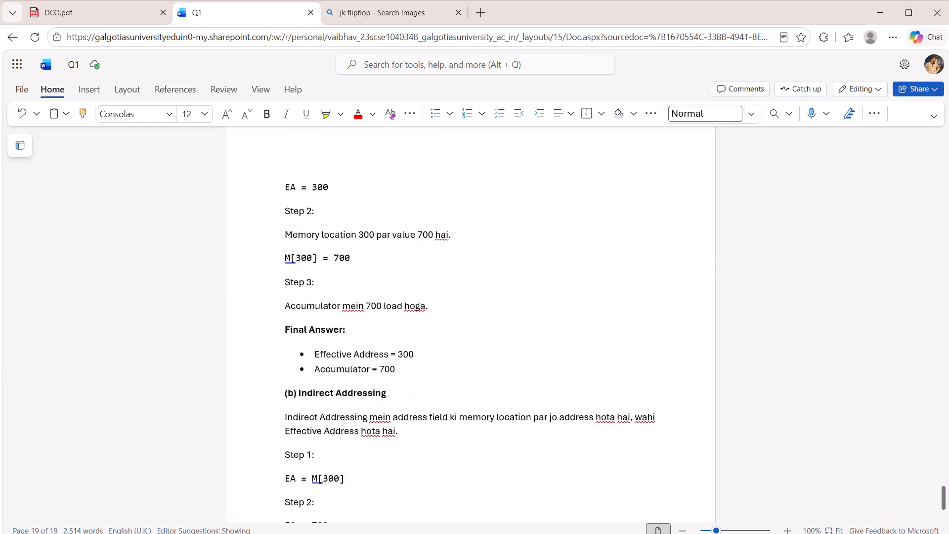
{"action": "scroll", "coordinate": [358, 217], "scroll_direction": "up", "scroll_amount": 4}
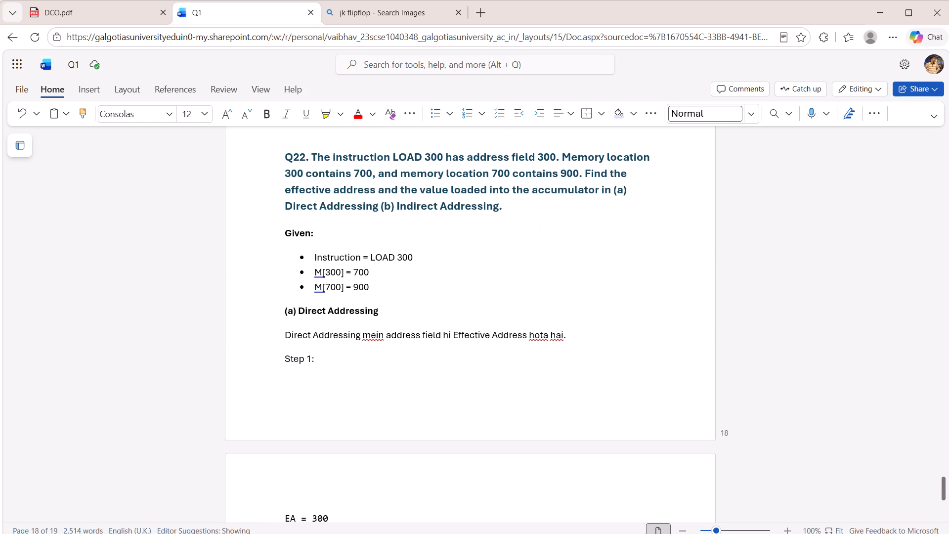
{"action": "scroll", "coordinate": [358, 217], "scroll_direction": "down", "scroll_amount": 8}
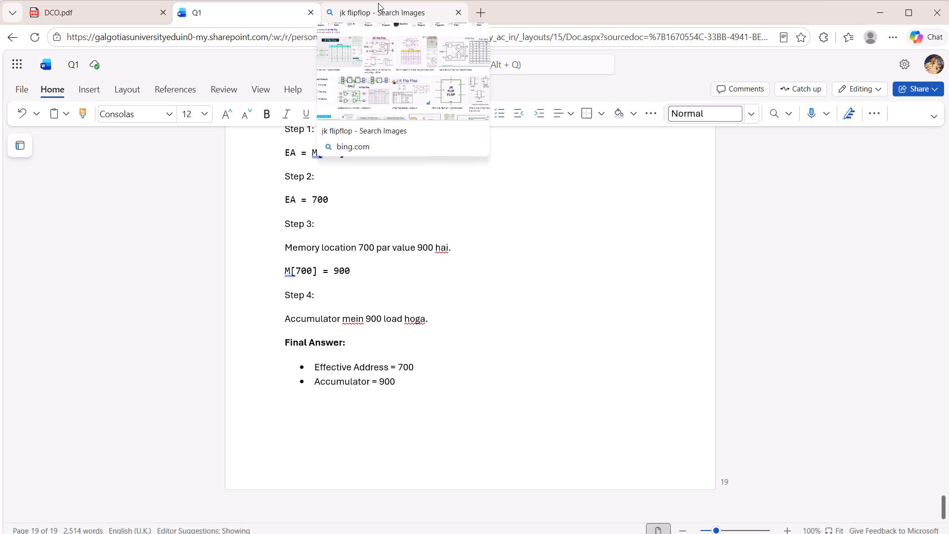
{"action": "scroll", "coordinate": [471, 219], "scroll_direction": "up", "scroll_amount": 8}
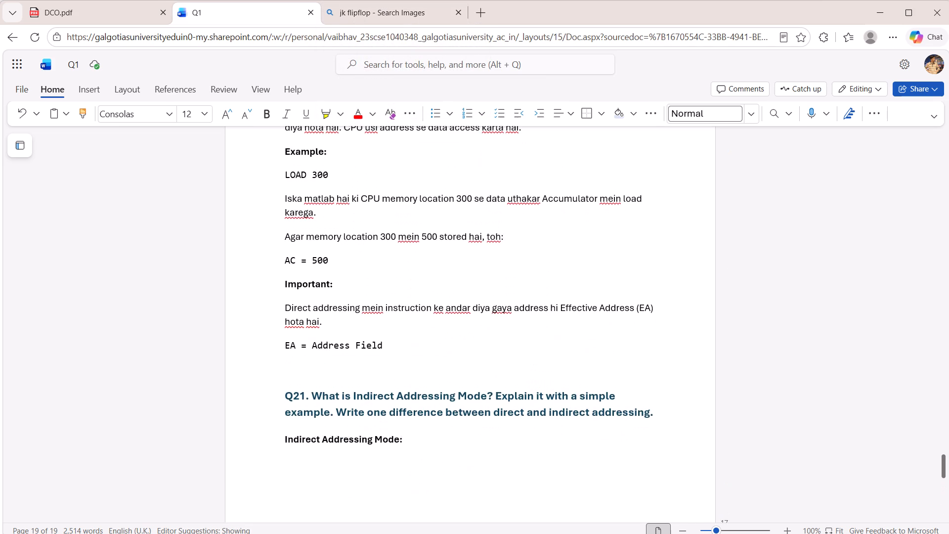
Return to the image search, search images for "addresing mode diagram" and look through the results.
{"action": "left_click", "coordinate": [360, 10]}
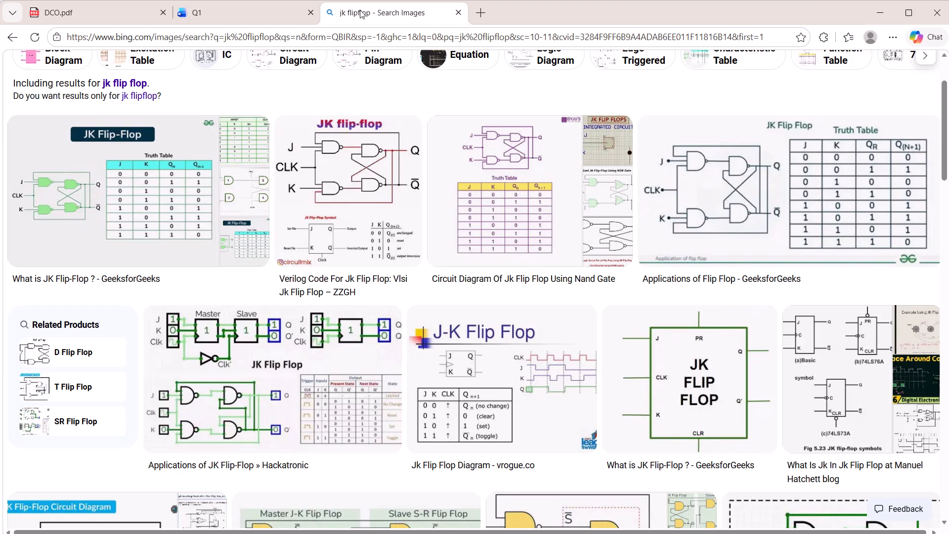
{"action": "scroll", "coordinate": [374, 172], "scroll_direction": "up", "scroll_amount": 5}
{"action": "left_click", "coordinate": [324, 81]}
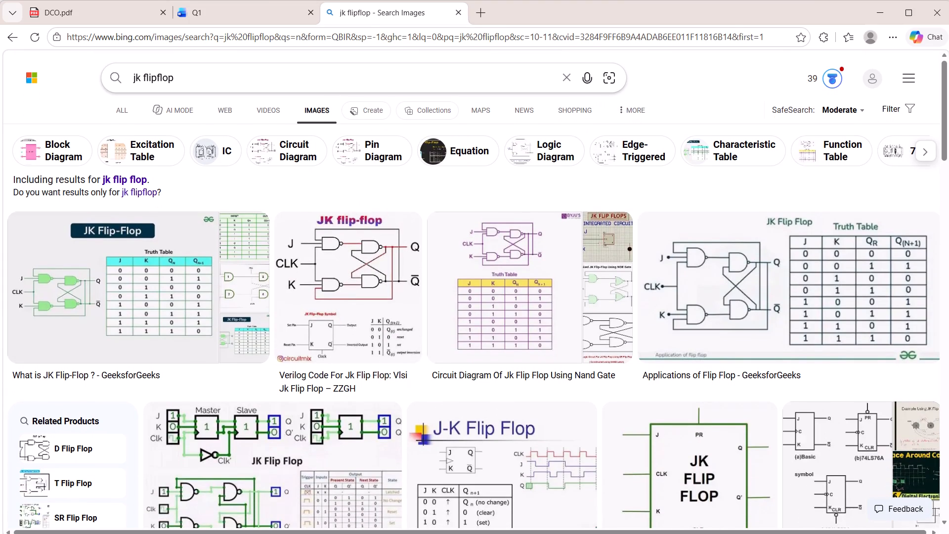
{"action": "key", "text": "BackSpace"}
{"action": "key", "text": "BackSpace"}
{"action": "key", "text": "BackSpace"}
{"action": "key", "text": "BackSpace"}
{"action": "key", "text": "BackSpace"}
{"action": "key", "text": "BackSpace"}
{"action": "key", "text": "BackSpace"}
{"action": "key", "text": "BackSpace"}
{"action": "key", "text": "BackSpace"}
{"action": "key", "text": "BackSpace"}
{"action": "key", "text": "BackSpace"}
{"action": "key", "text": "BackSpace"}
{"action": "key", "text": "BackSpace"}
{"action": "key", "text": "BackSpace"}
{"action": "key", "text": "BackSpace"}
{"action": "key", "text": "BackSpace"}
{"action": "key", "text": "BackSpace"}
{"action": "key", "text": "BackSpace"}
{"action": "key", "text": "BackSpace"}
{"action": "key", "text": "BackSpace"}
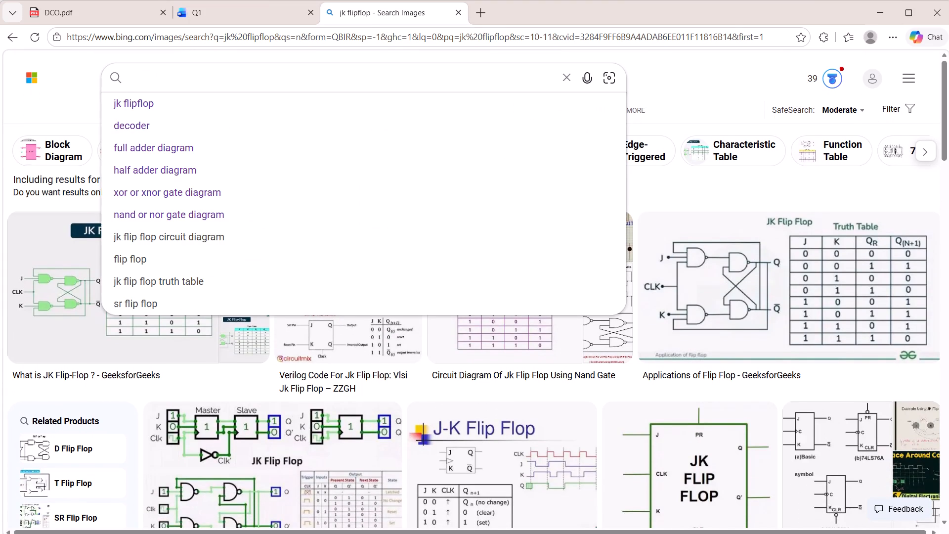
{"action": "type", "text": "add"}
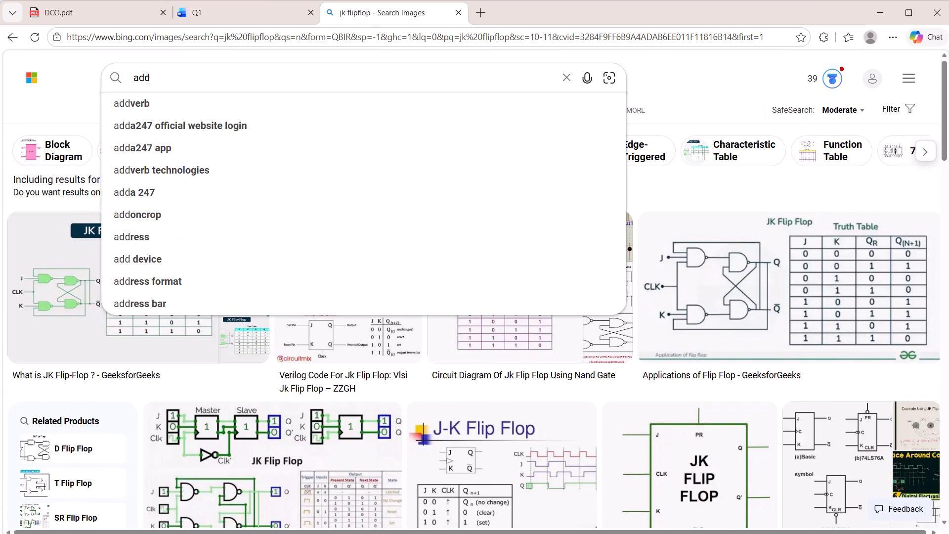
{"action": "type", "text": "resing mode diagram"}
{"action": "key", "text": "Return"}
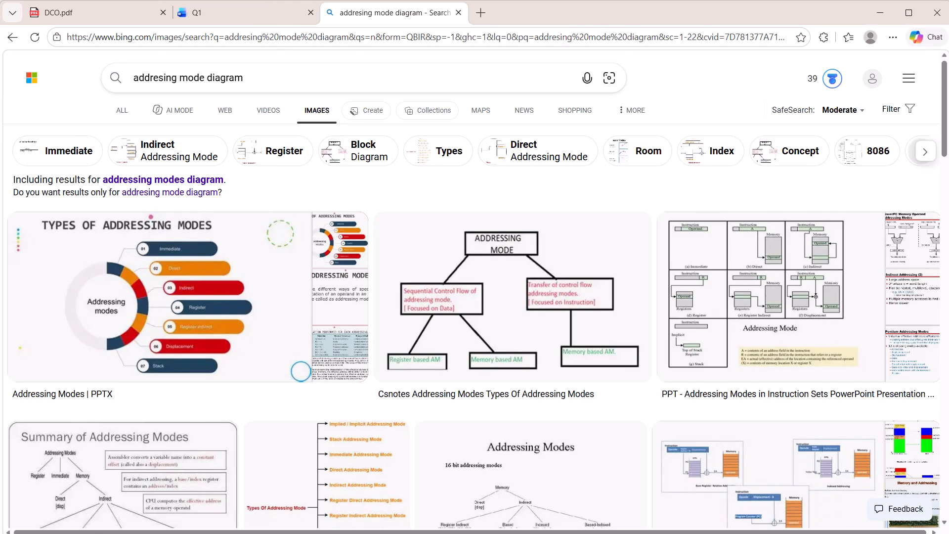
{"action": "scroll", "coordinate": [324, 81], "scroll_direction": "down", "scroll_amount": 7}
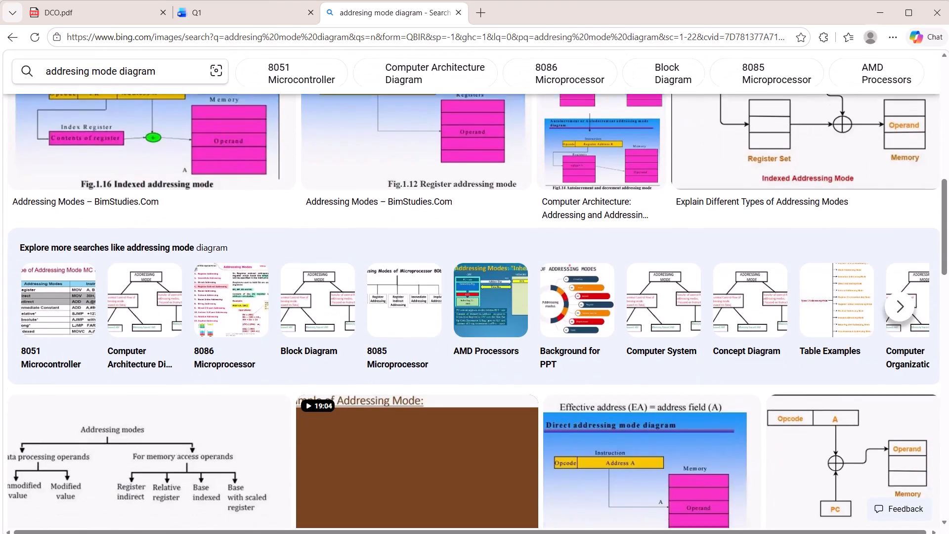
{"action": "scroll", "coordinate": [324, 81], "scroll_direction": "down", "scroll_amount": 3}
{"action": "scroll", "coordinate": [324, 81], "scroll_direction": "up", "scroll_amount": 2}
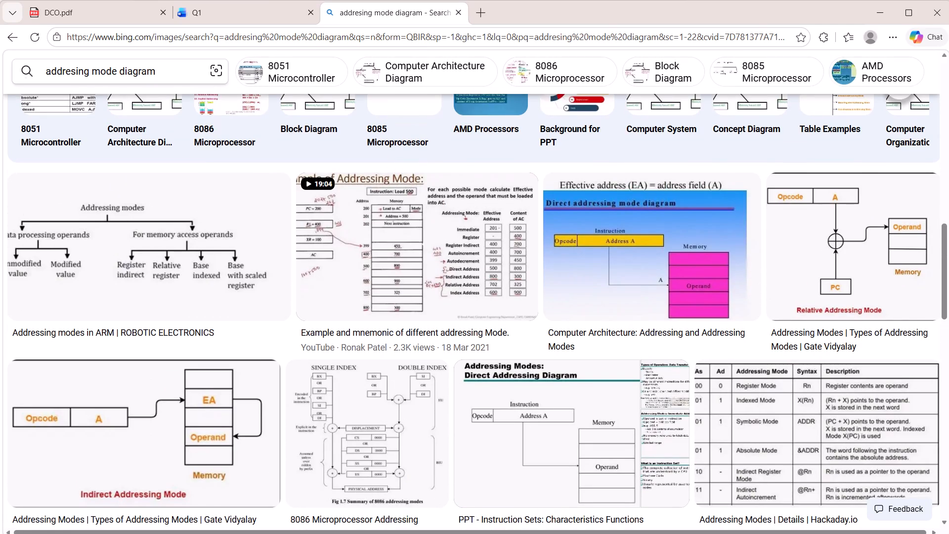
{"action": "scroll", "coordinate": [324, 81], "scroll_direction": "down", "scroll_amount": 1}
{"action": "scroll", "coordinate": [324, 81], "scroll_direction": "up", "scroll_amount": 5}
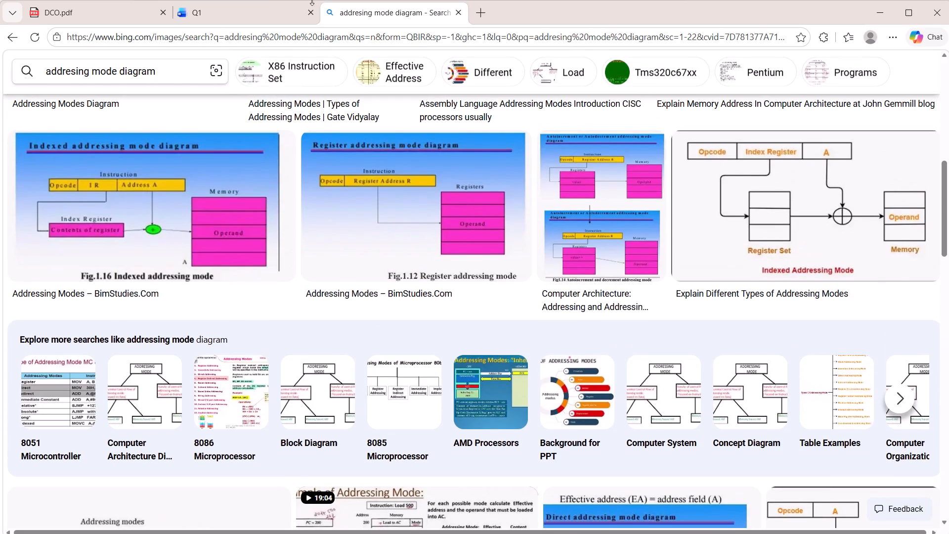
Refine the image search to "addressing mode diagram direct mode and indirect mode".
{"action": "left_click", "coordinate": [155, 74]}
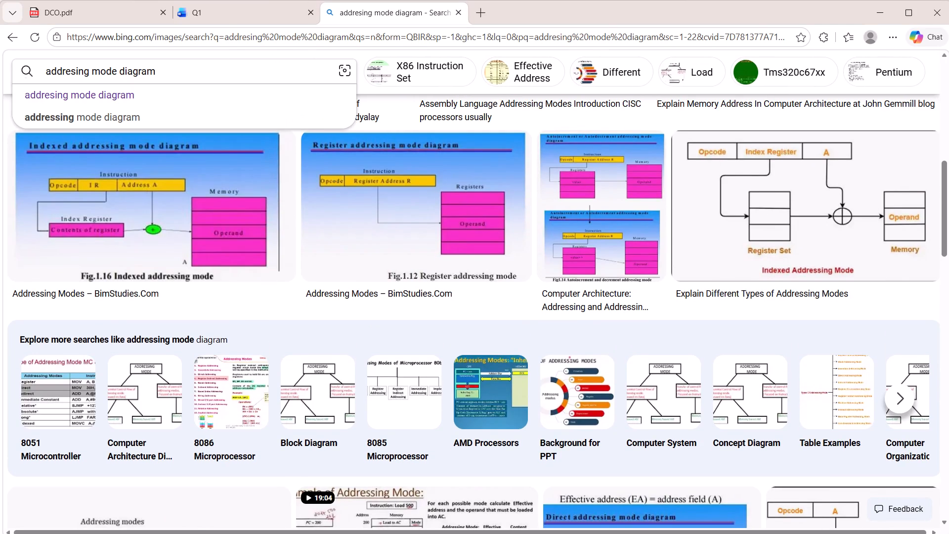
{"action": "key", "text": "space"}
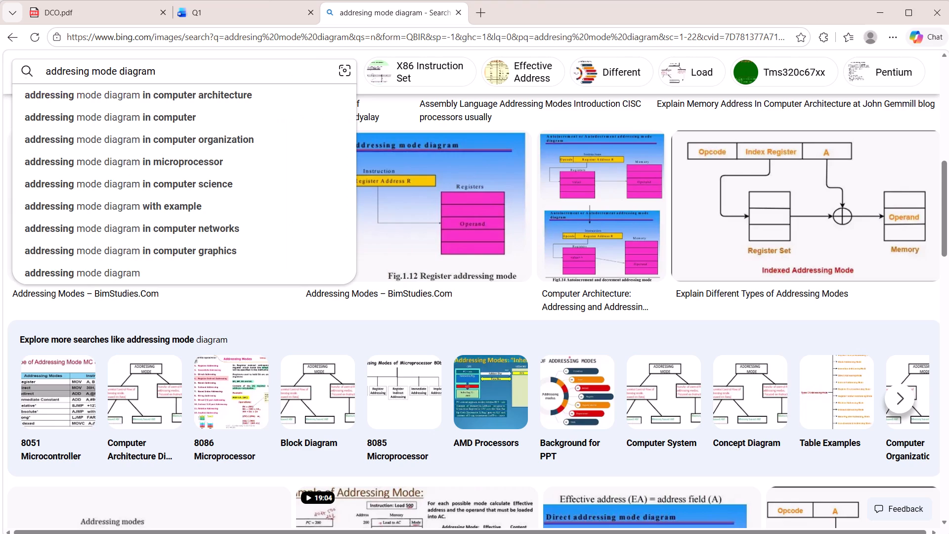
{"action": "type", "text": "direcr"}
{"action": "key", "text": "BackSpace"}
{"action": "type", "text": "t mode"}
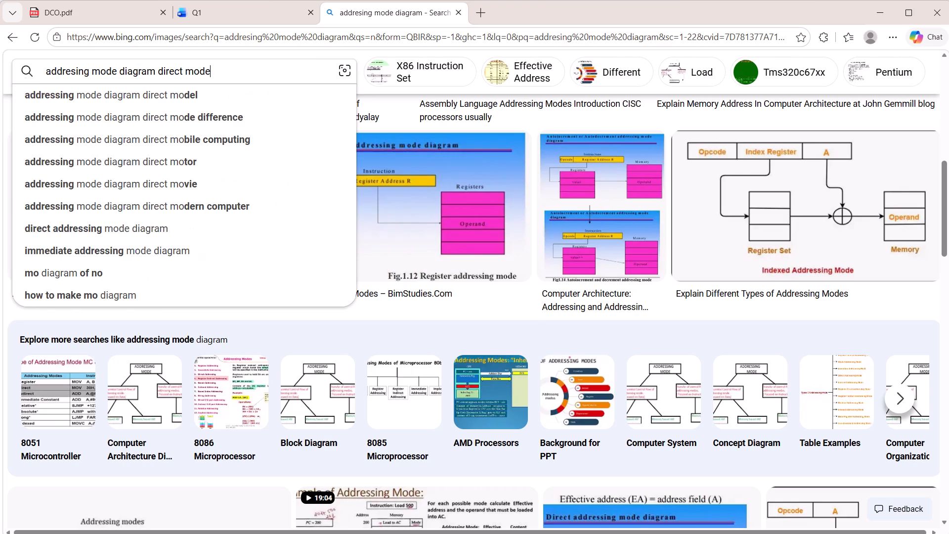
{"action": "key", "text": "space"}
{"action": "type", "text": "and in"}
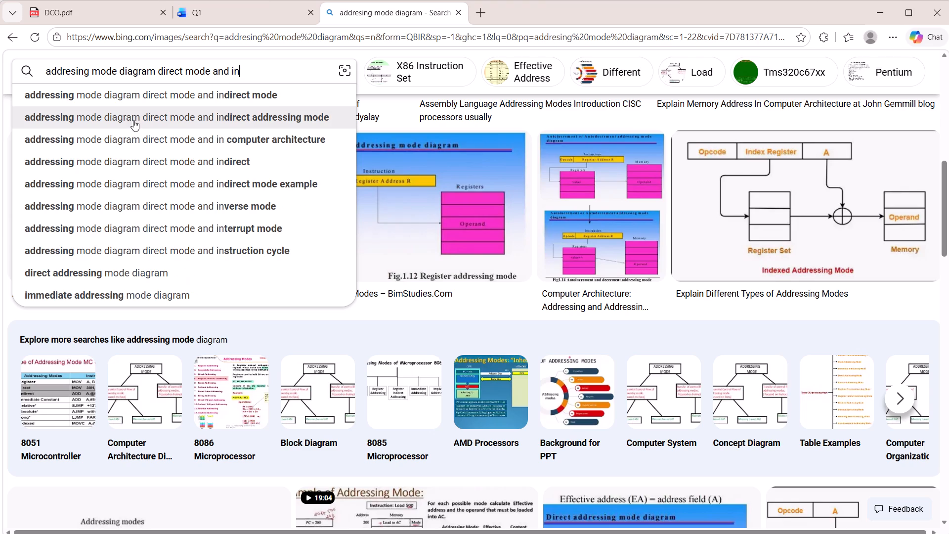
{"action": "left_click", "coordinate": [137, 101]}
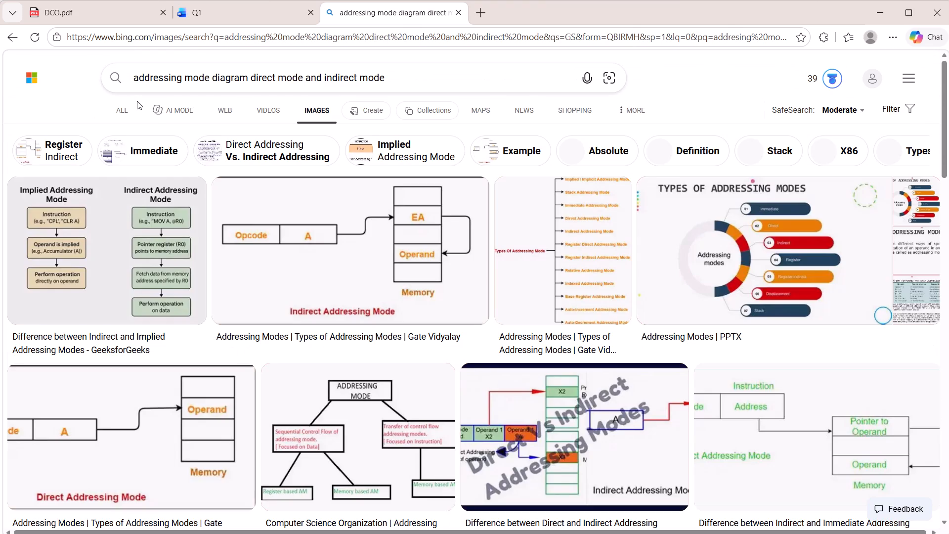
Browse the image results for suitable diagrams of direct and indirect addressing modes.
{"action": "scroll", "coordinate": [137, 101], "scroll_direction": "down", "scroll_amount": 1}
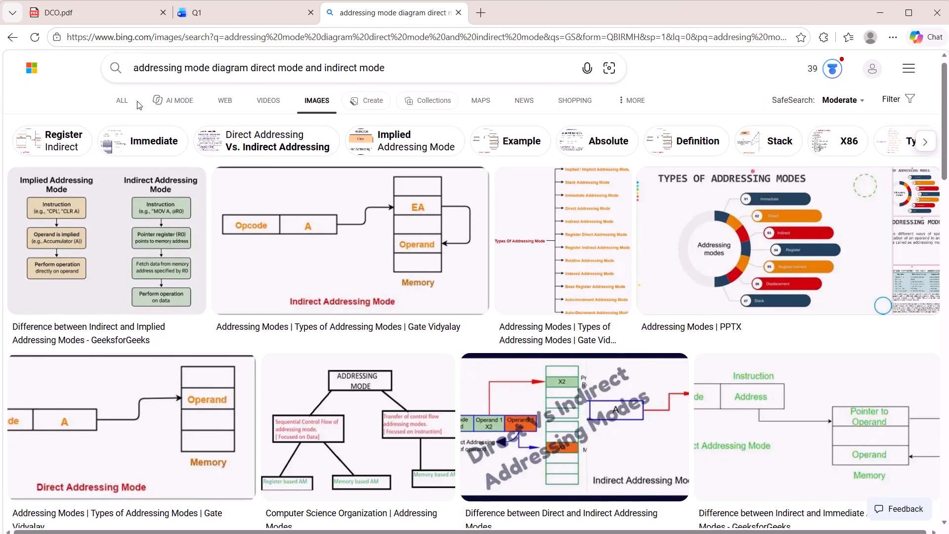
{"action": "scroll", "coordinate": [137, 101], "scroll_direction": "down", "scroll_amount": 4}
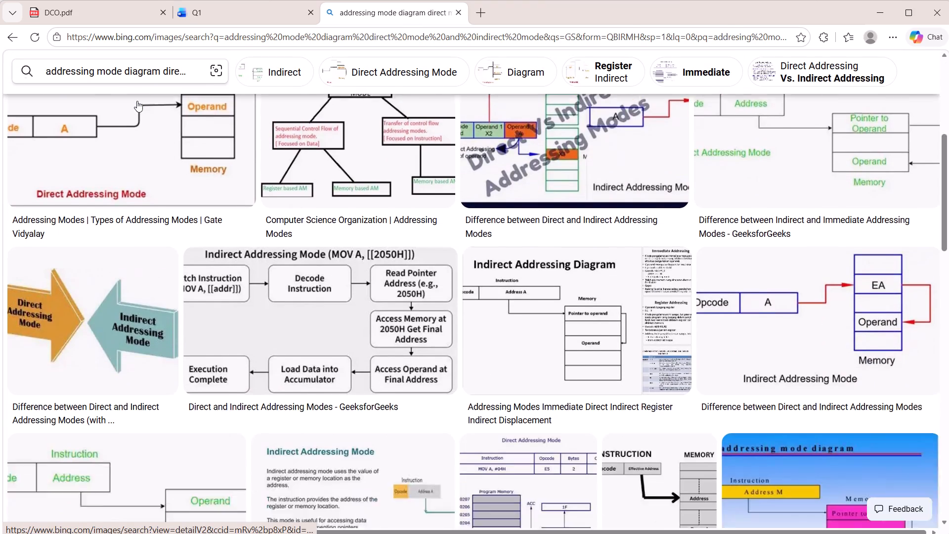
{"action": "scroll", "coordinate": [137, 101], "scroll_direction": "down", "scroll_amount": 7}
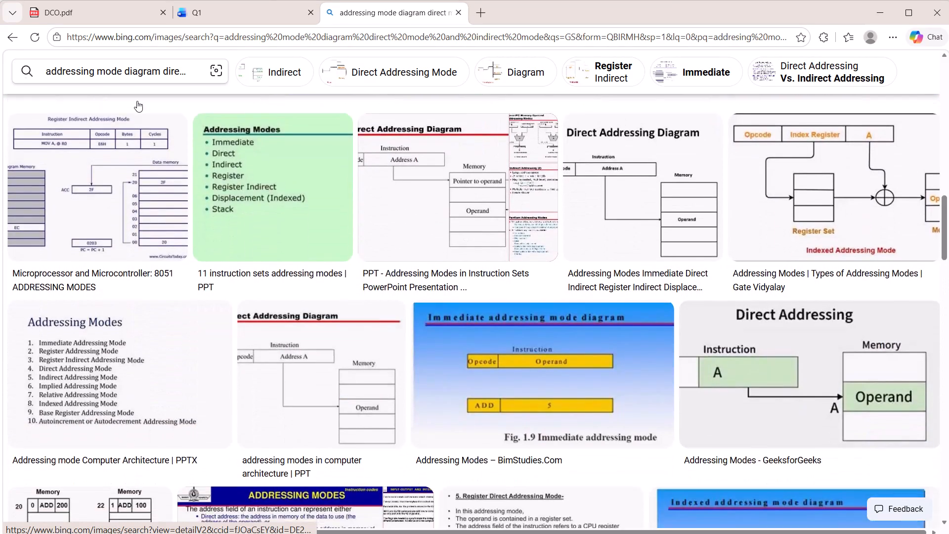
{"action": "scroll", "coordinate": [137, 101], "scroll_direction": "down", "scroll_amount": 3}
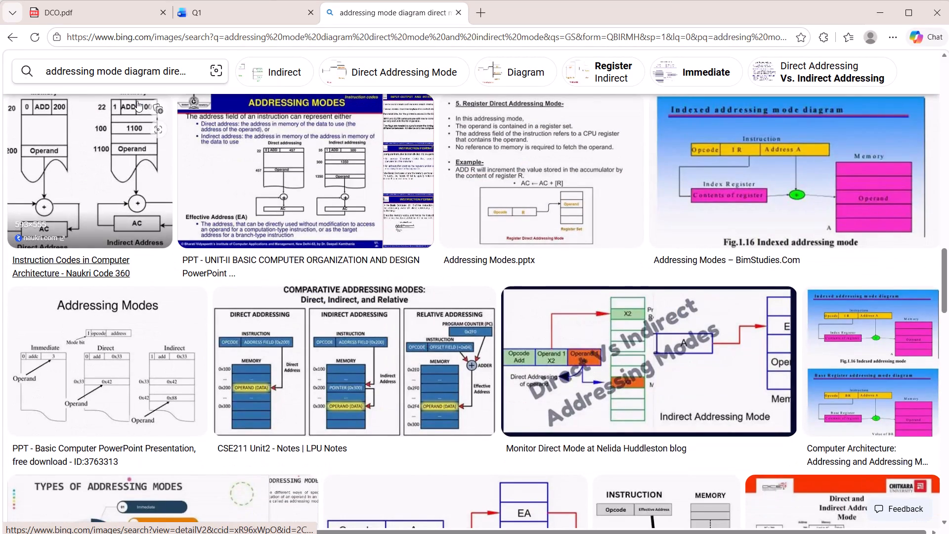
{"action": "scroll", "coordinate": [137, 101], "scroll_direction": "down", "scroll_amount": 6}
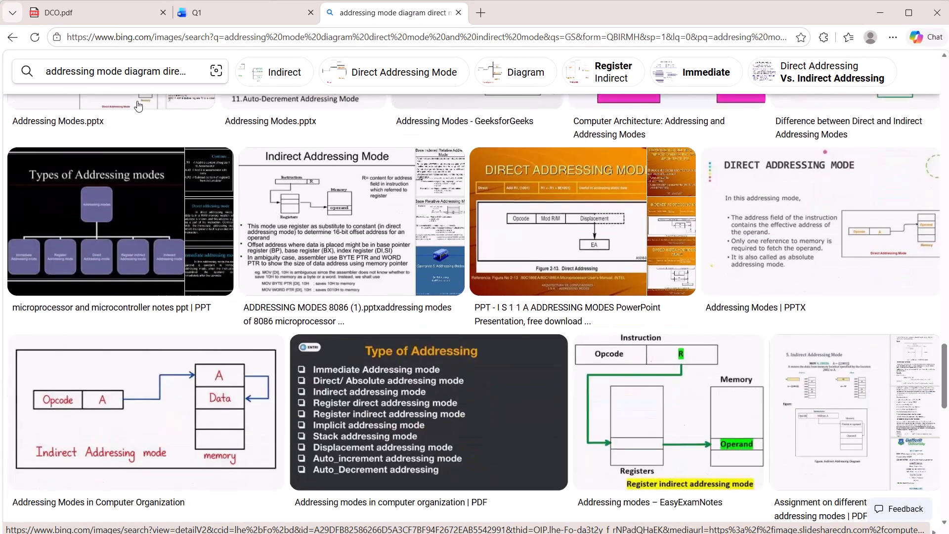
{"action": "scroll", "coordinate": [137, 101], "scroll_direction": "down", "scroll_amount": 8}
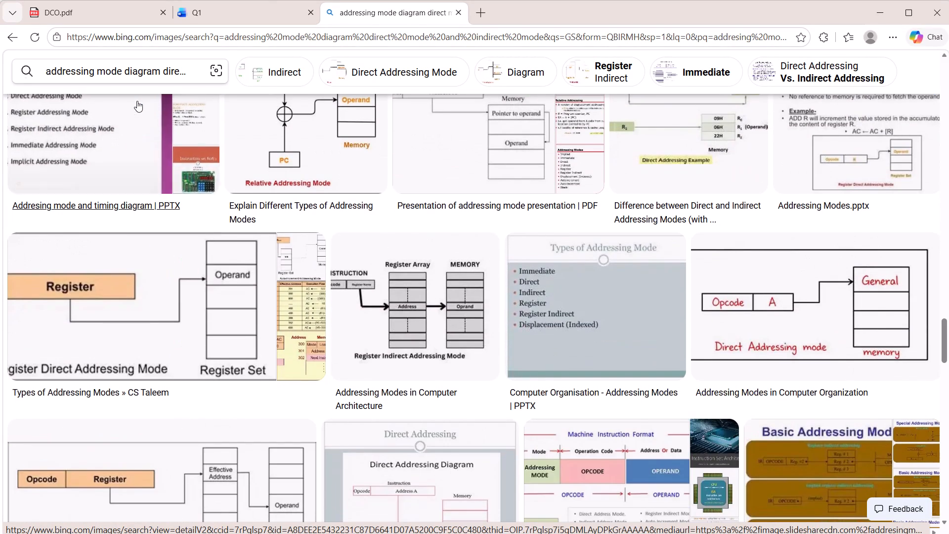